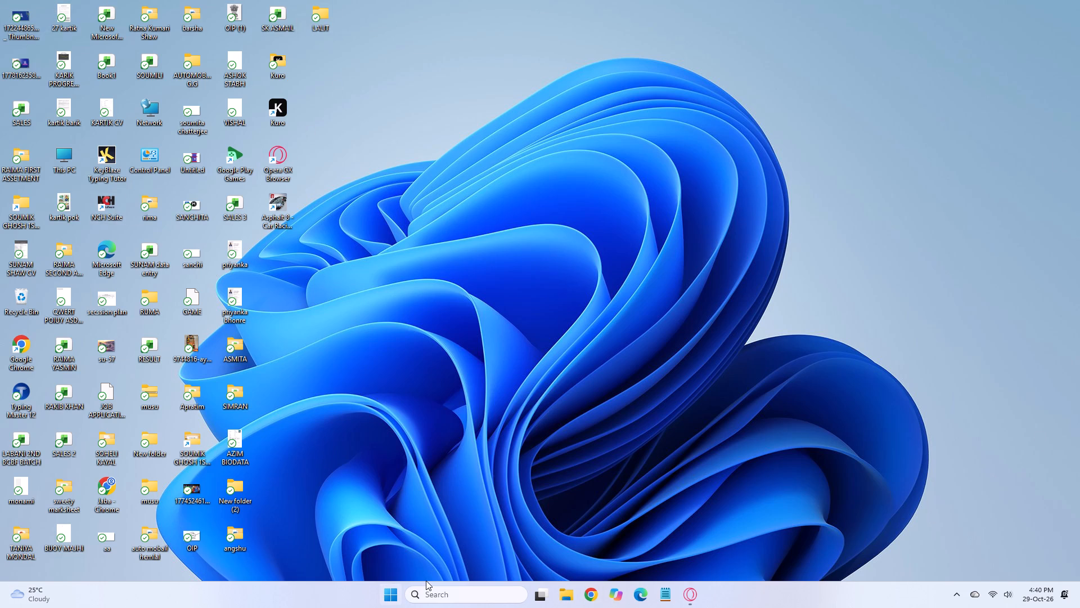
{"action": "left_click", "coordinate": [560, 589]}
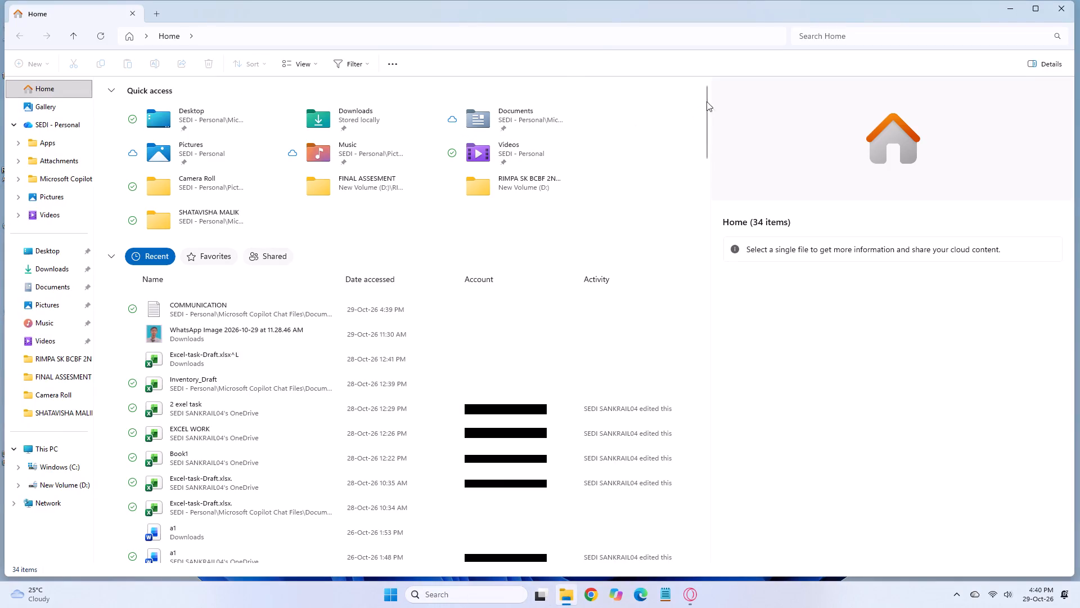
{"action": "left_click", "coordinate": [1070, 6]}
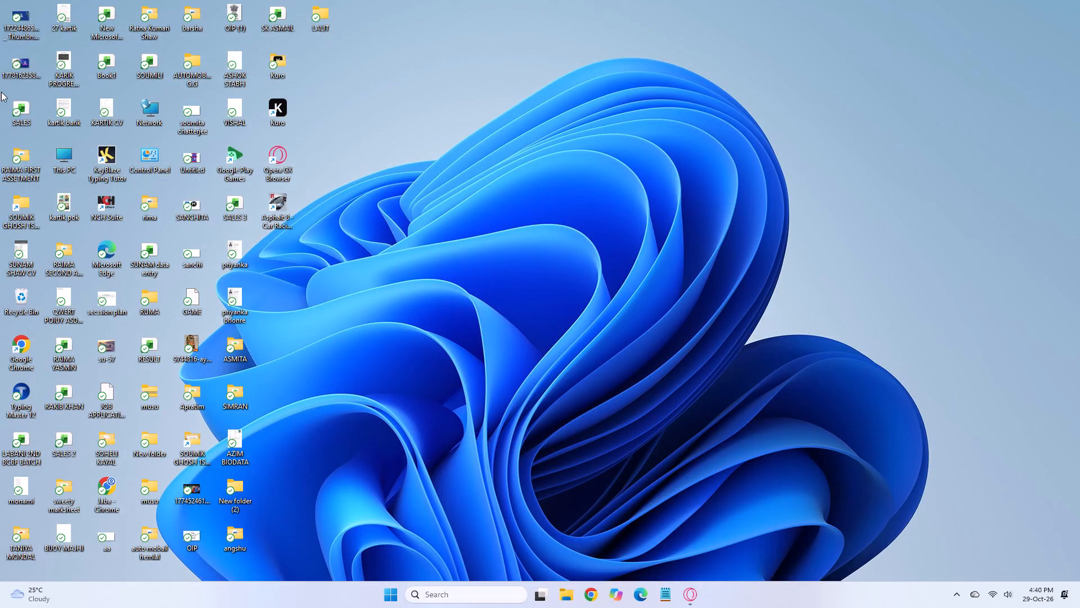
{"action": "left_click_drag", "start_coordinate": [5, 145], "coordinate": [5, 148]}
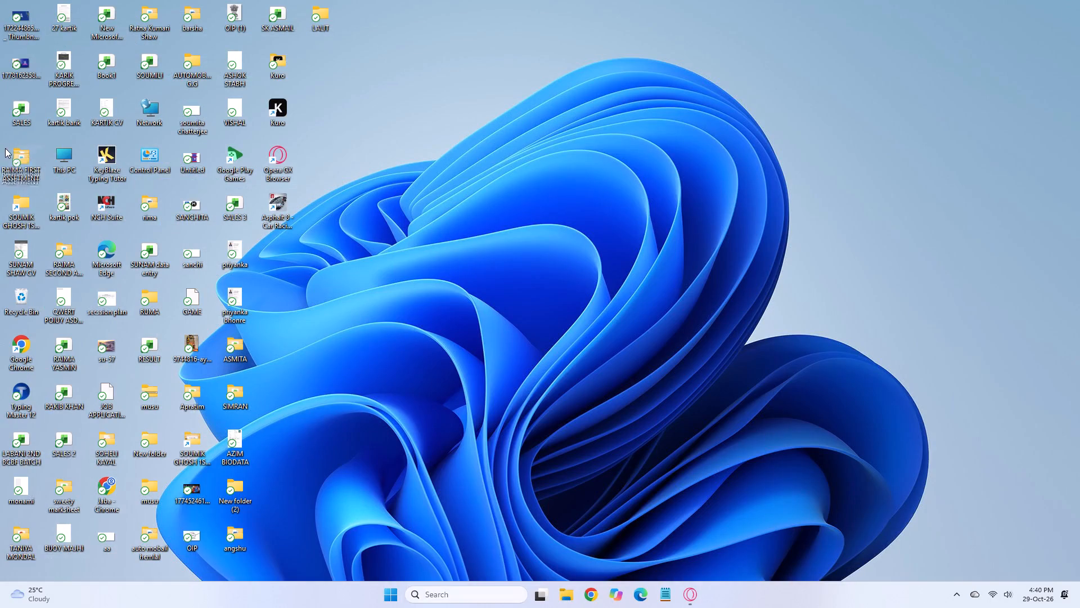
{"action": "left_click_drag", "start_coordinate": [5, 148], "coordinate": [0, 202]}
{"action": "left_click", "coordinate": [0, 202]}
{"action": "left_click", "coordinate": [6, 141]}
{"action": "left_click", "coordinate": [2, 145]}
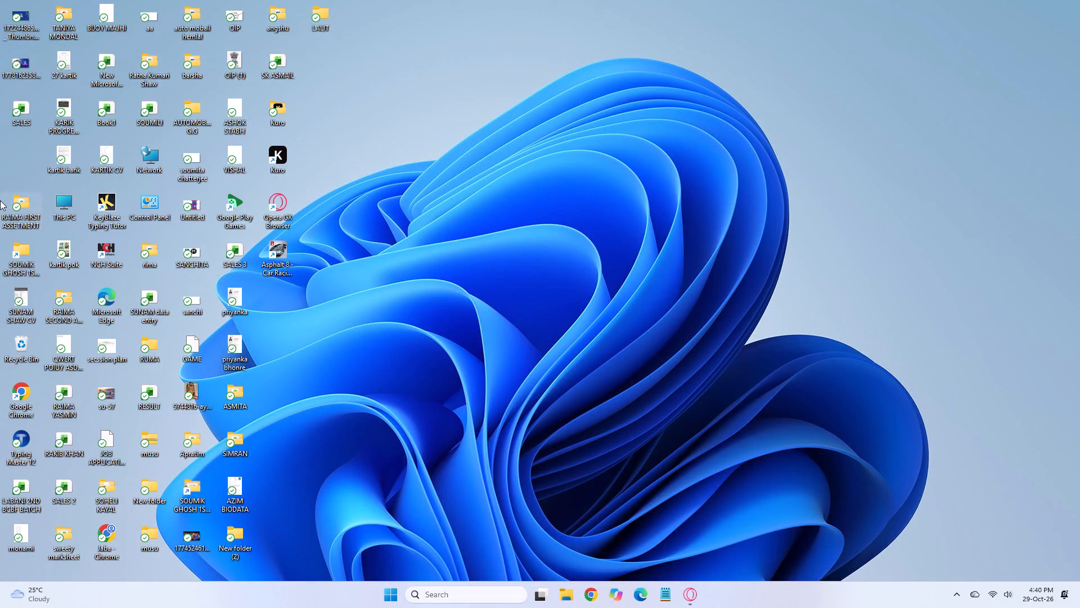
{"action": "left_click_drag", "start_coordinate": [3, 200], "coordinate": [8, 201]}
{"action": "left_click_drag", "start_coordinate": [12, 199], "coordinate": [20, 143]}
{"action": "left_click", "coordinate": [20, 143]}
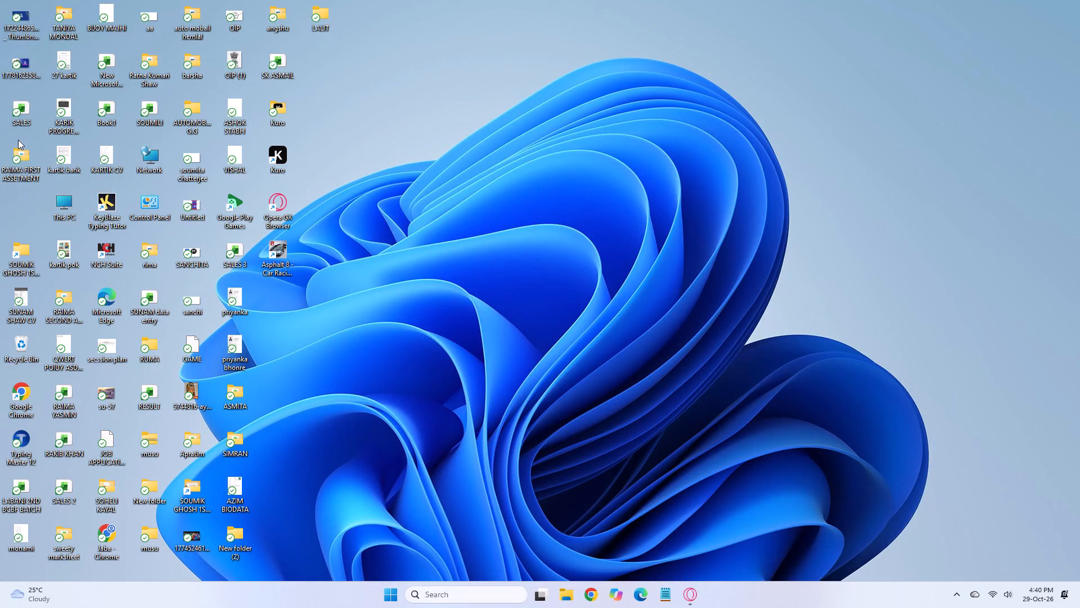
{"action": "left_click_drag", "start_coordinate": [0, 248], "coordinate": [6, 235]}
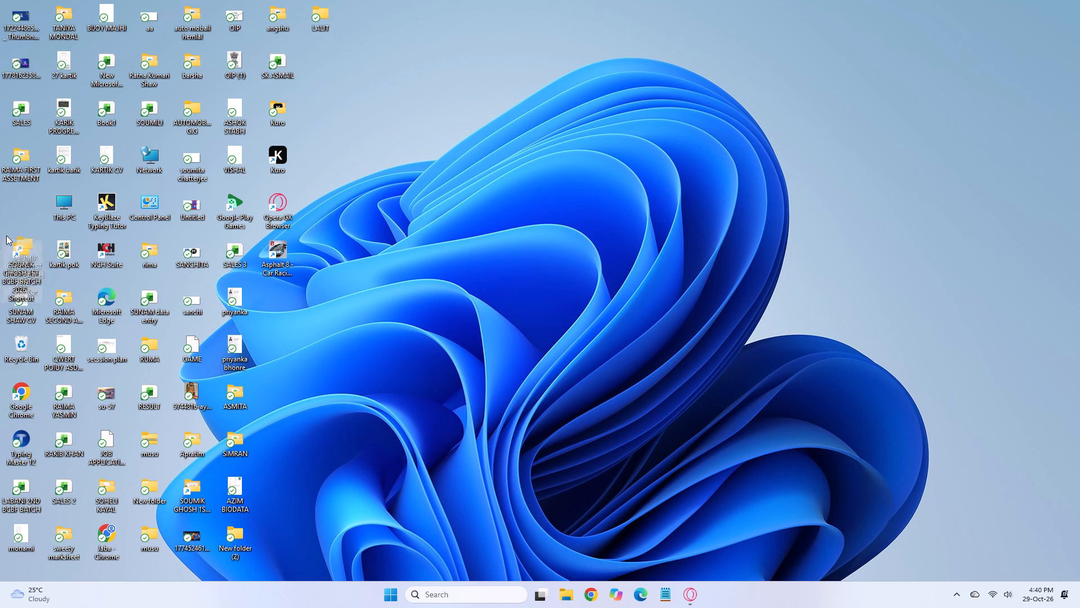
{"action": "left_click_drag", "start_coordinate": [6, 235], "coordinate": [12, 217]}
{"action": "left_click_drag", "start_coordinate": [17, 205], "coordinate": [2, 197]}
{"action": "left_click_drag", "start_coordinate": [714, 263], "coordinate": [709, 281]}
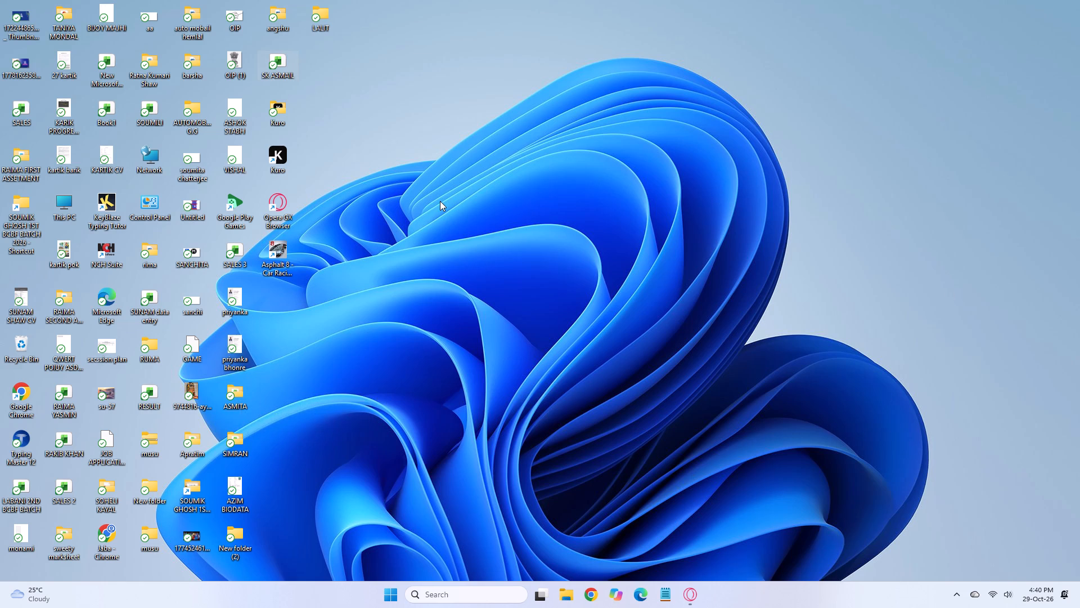
Switch to Word and create a blank document.
{"action": "left_click", "coordinate": [411, 594]}
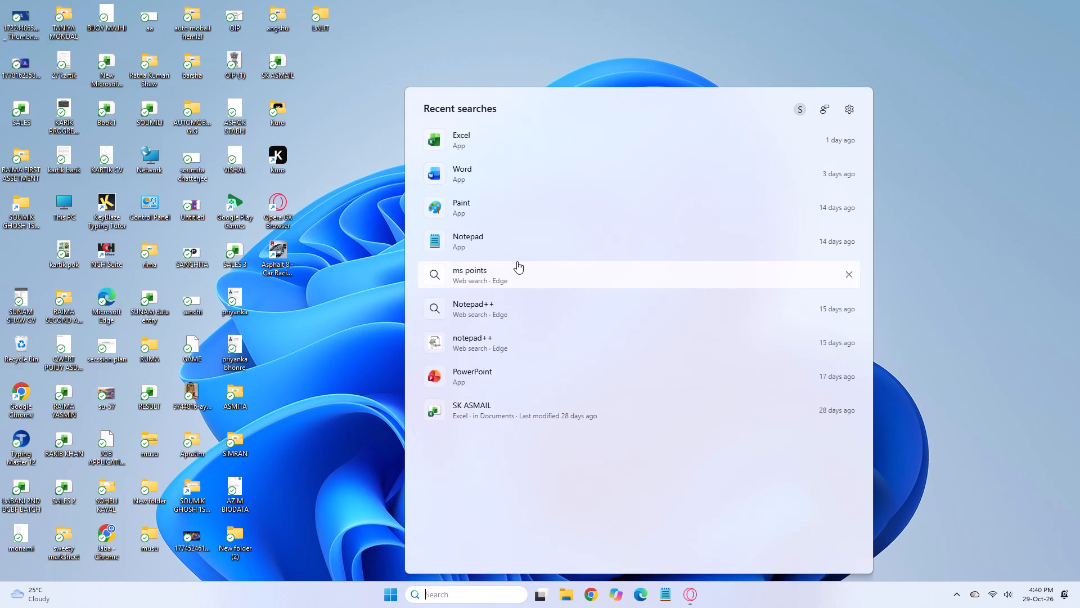
{"action": "left_click", "coordinate": [516, 176]}
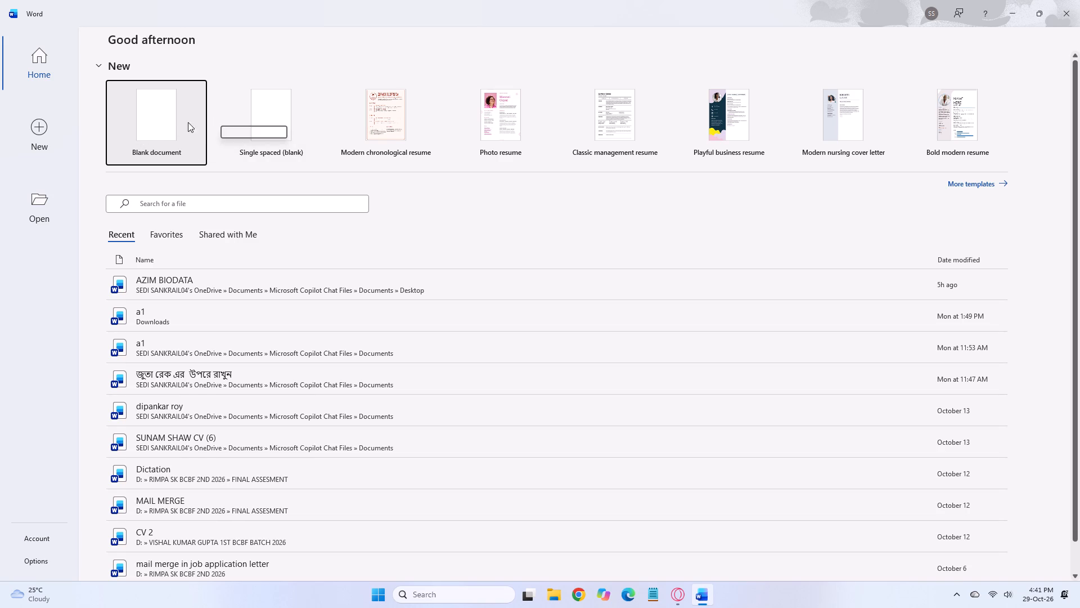
{"action": "double_click", "coordinate": [174, 124]}
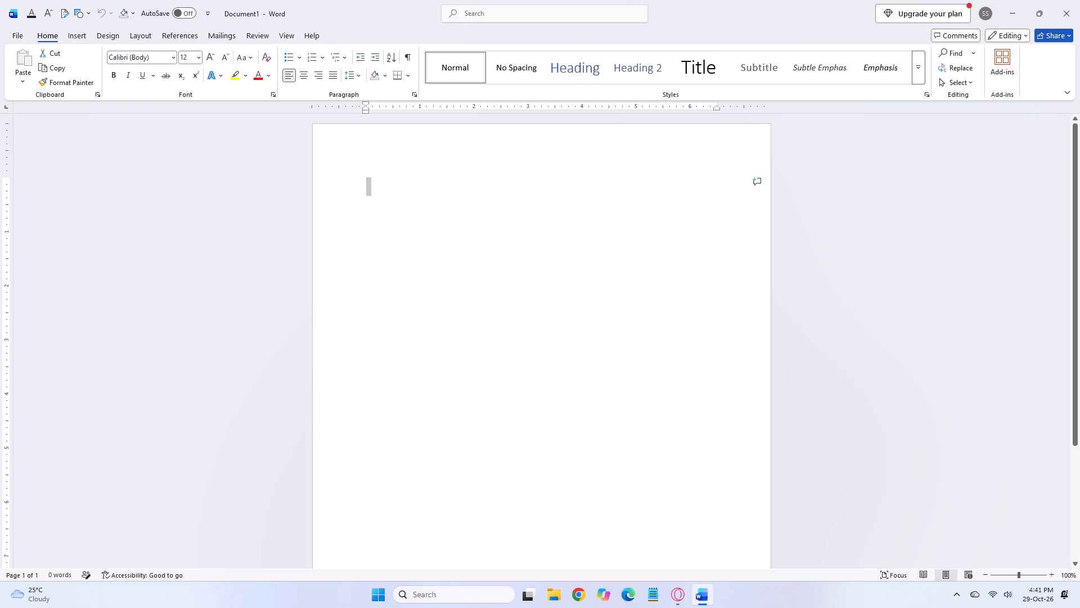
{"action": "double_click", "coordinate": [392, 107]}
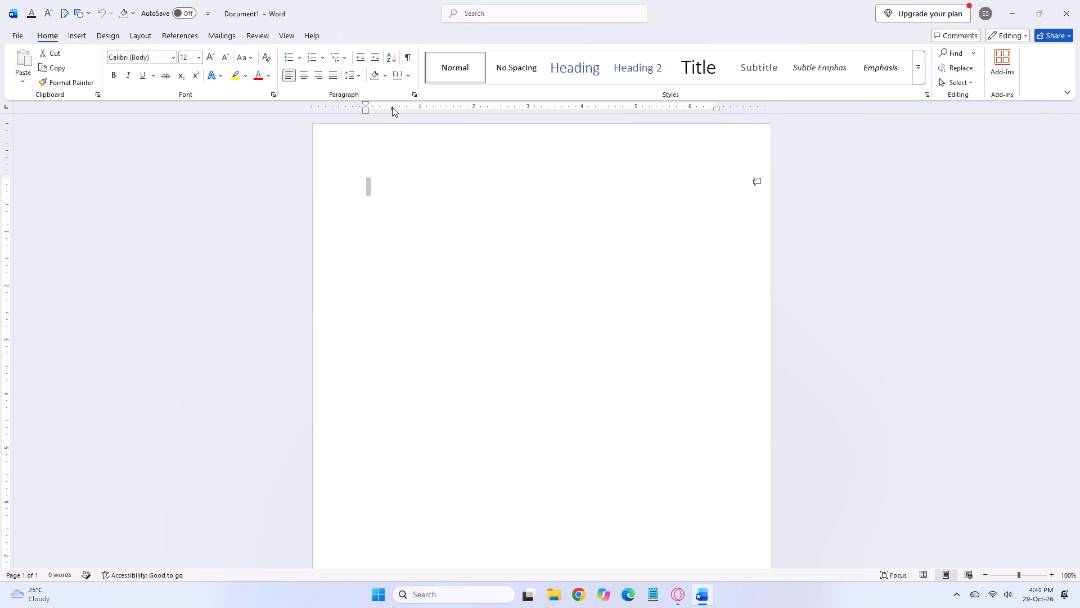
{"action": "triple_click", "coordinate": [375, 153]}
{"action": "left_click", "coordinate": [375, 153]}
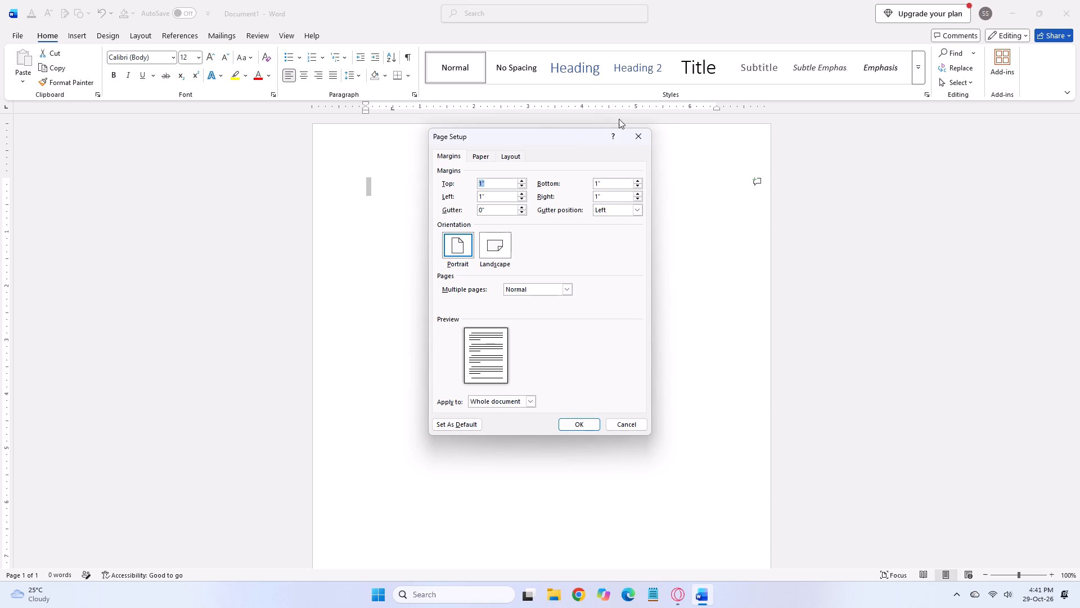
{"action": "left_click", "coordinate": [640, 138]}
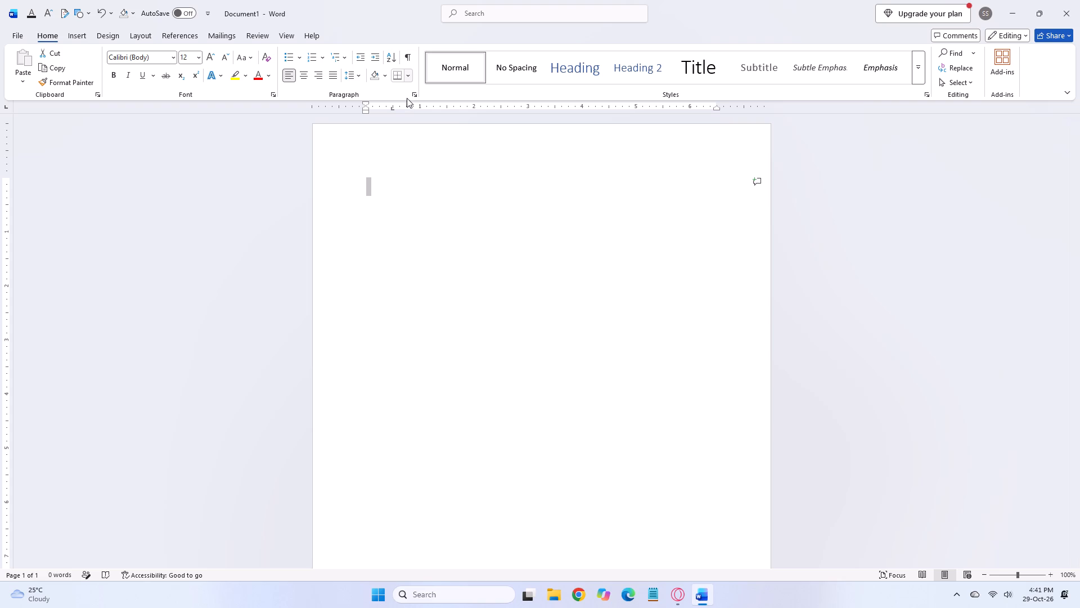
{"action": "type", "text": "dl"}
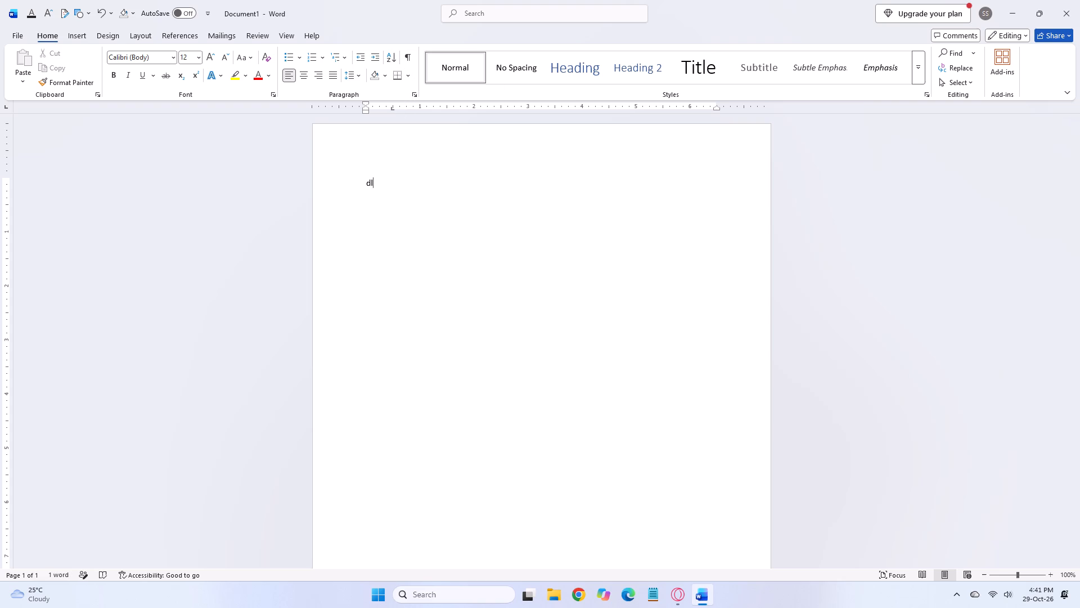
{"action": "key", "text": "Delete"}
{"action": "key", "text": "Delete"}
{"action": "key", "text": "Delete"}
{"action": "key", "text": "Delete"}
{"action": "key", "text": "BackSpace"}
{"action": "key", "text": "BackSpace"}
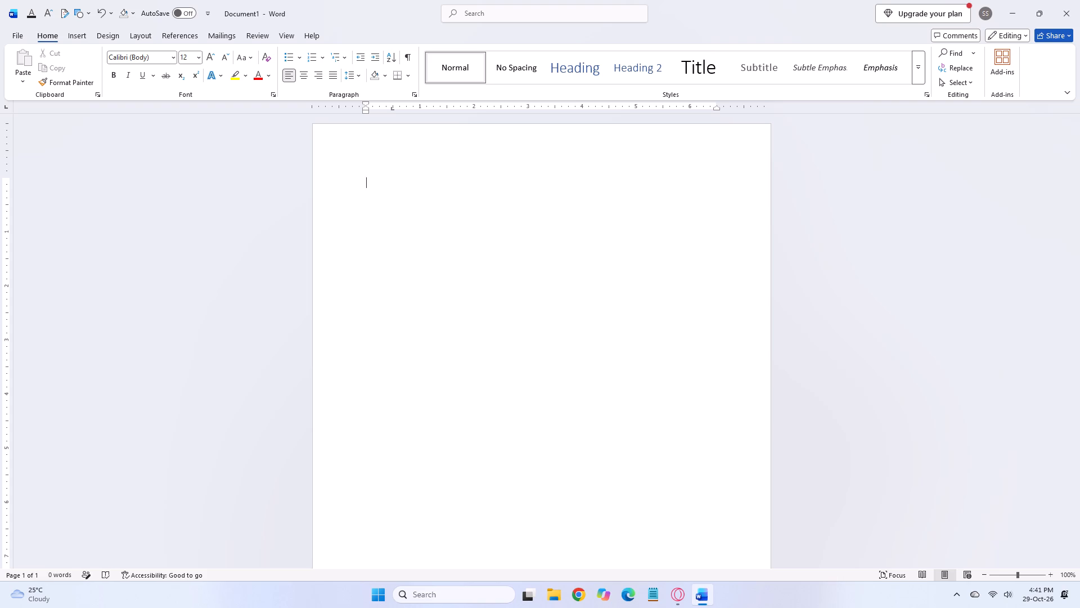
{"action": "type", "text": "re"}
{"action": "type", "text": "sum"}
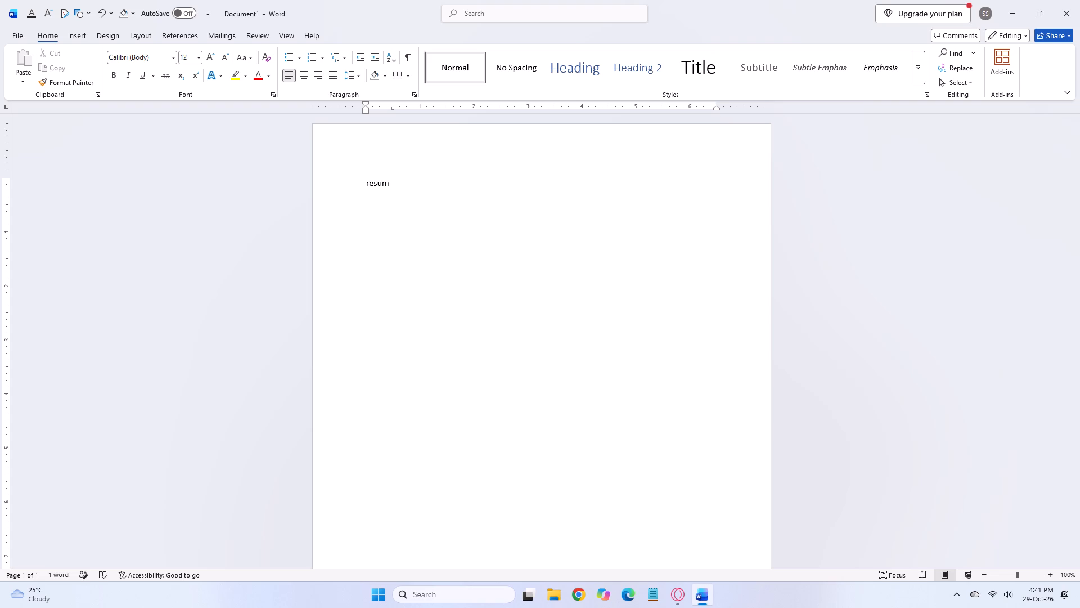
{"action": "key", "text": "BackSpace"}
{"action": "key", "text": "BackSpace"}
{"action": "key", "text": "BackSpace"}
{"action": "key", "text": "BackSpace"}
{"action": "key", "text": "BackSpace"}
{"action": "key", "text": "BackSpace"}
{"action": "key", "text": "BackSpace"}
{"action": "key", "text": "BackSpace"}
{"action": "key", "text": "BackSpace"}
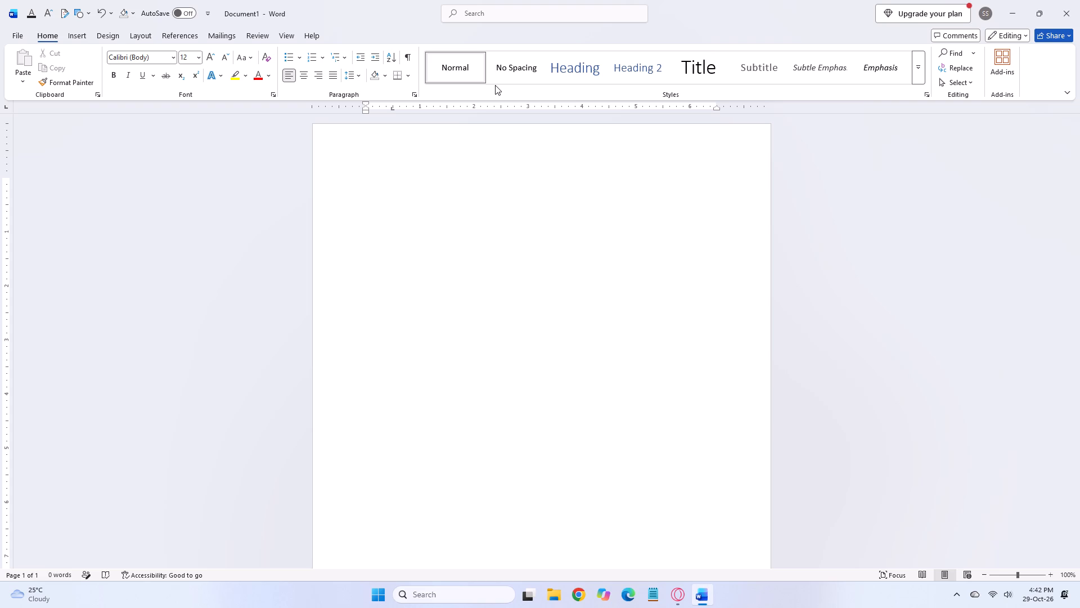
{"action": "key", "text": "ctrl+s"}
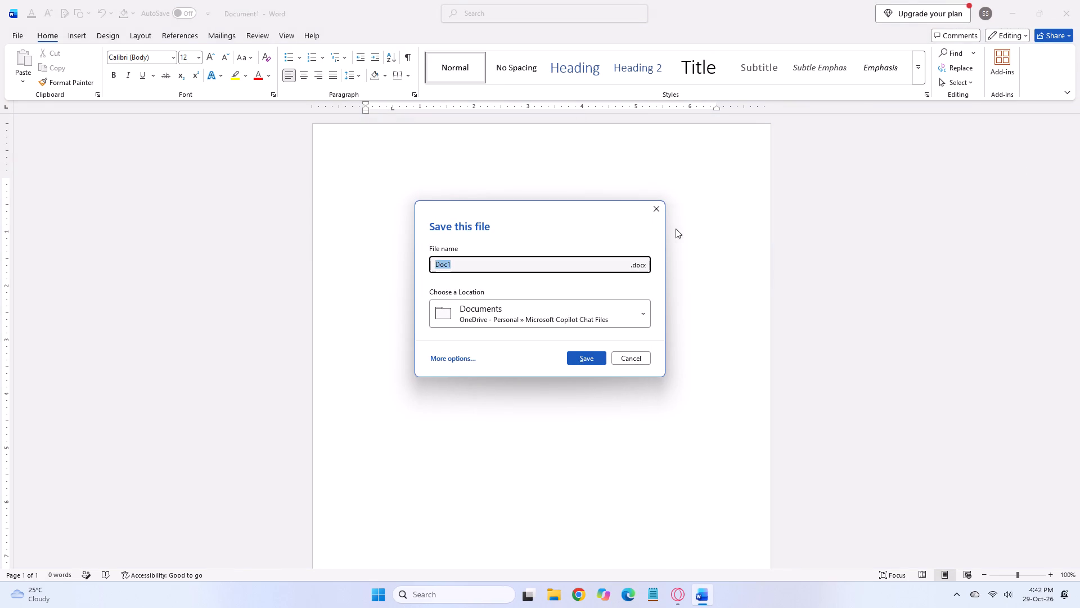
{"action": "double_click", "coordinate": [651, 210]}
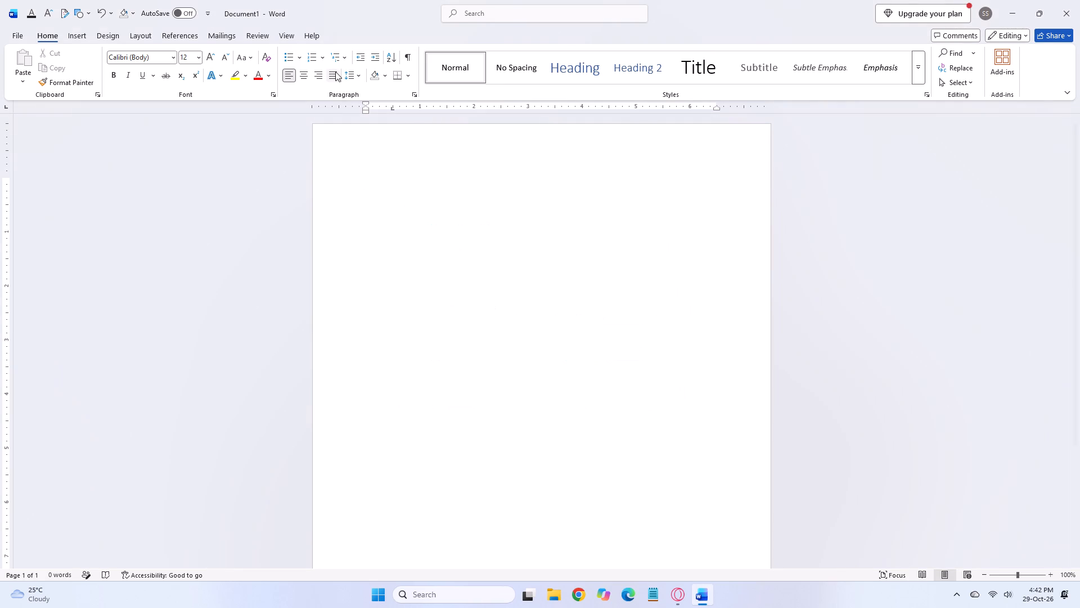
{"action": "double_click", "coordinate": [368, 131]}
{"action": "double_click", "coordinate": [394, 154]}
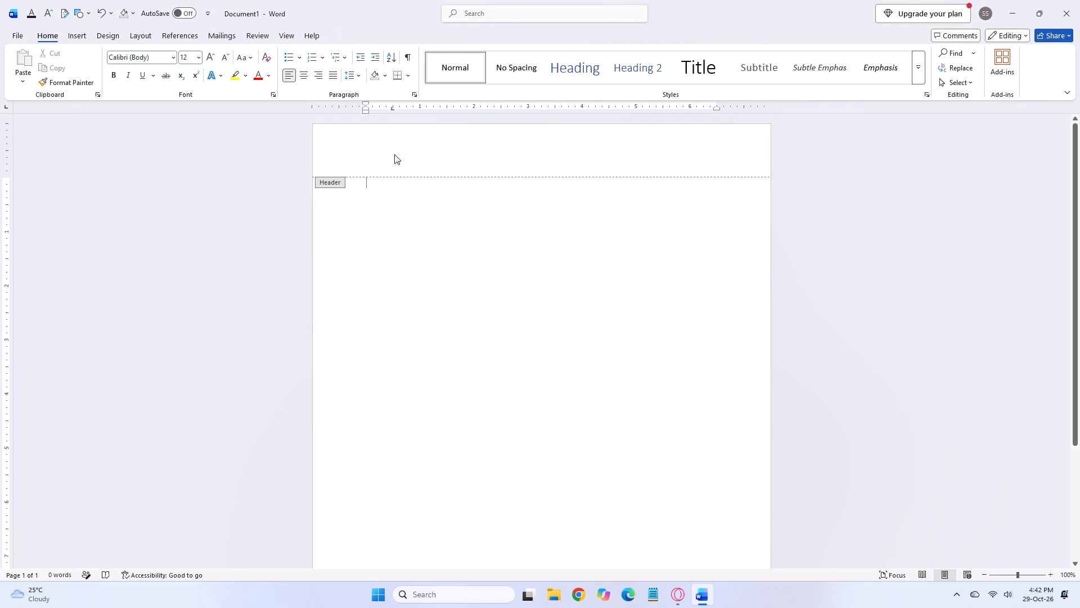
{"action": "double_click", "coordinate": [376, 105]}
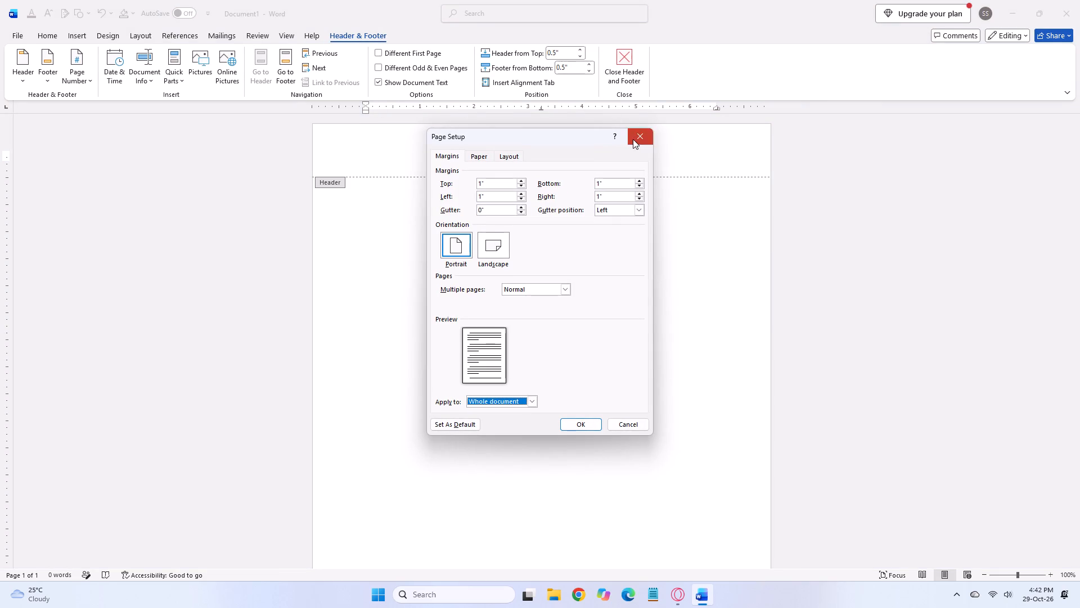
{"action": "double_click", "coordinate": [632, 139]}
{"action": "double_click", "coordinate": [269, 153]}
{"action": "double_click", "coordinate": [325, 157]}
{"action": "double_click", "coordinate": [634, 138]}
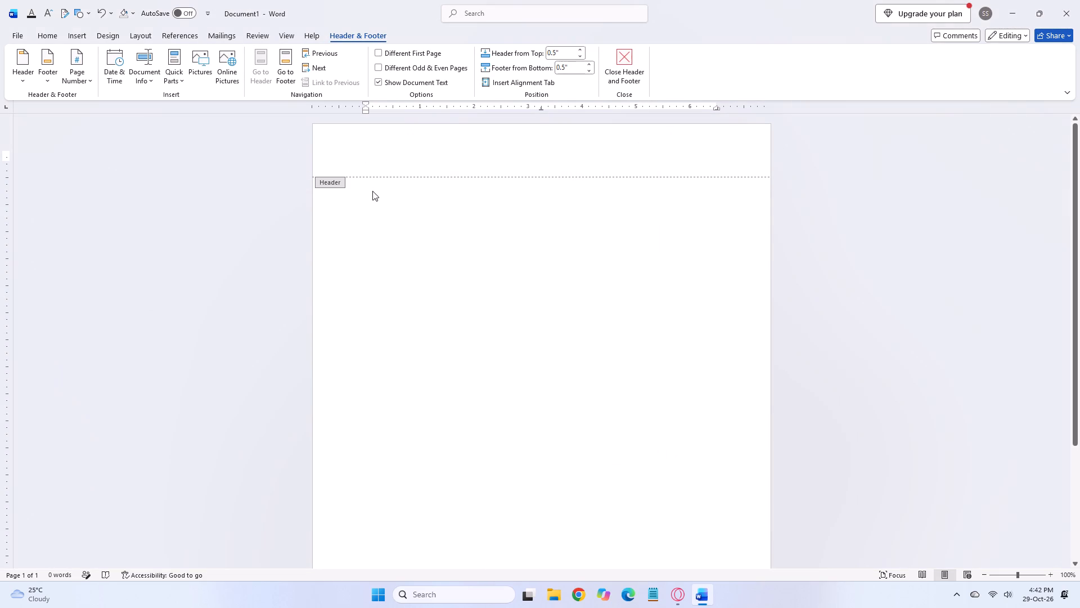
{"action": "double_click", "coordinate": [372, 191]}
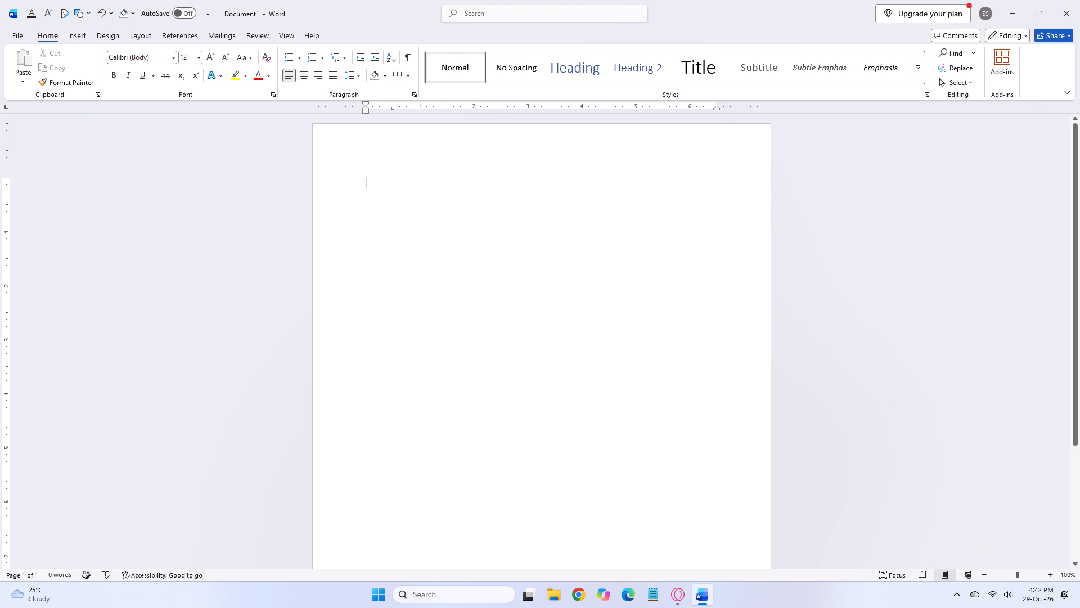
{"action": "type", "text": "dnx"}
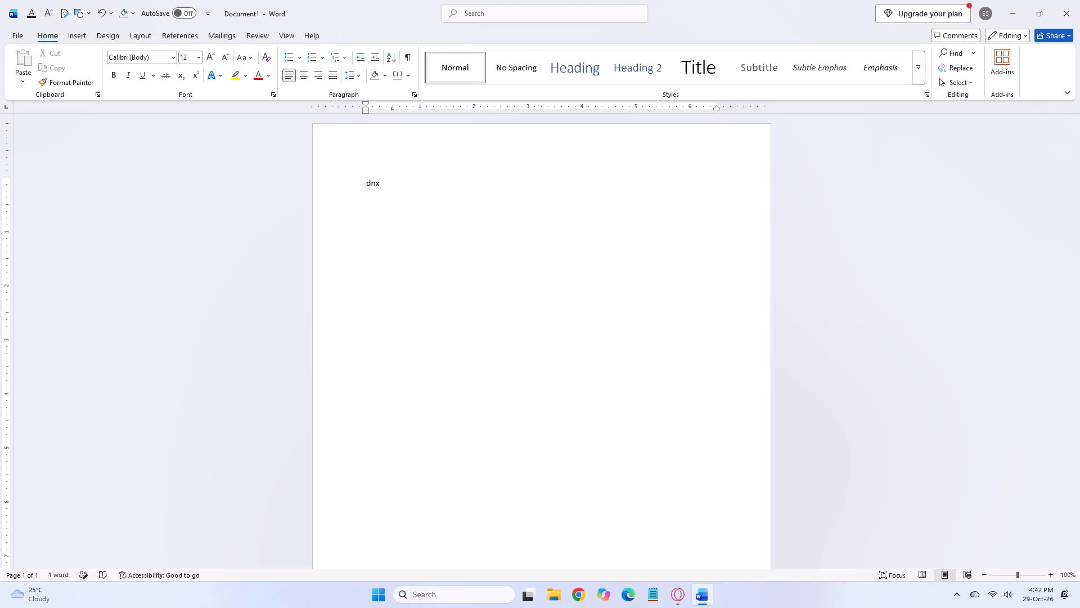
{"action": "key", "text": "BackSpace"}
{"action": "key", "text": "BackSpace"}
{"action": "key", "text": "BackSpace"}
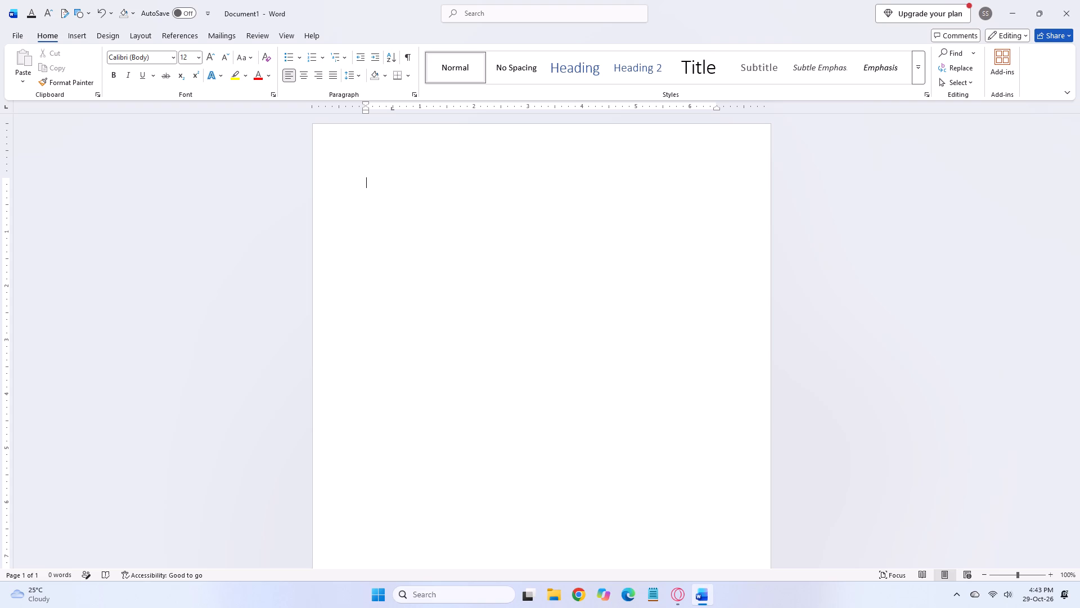
Enter the heading RESUM on the first line of the document and start a new line below it.
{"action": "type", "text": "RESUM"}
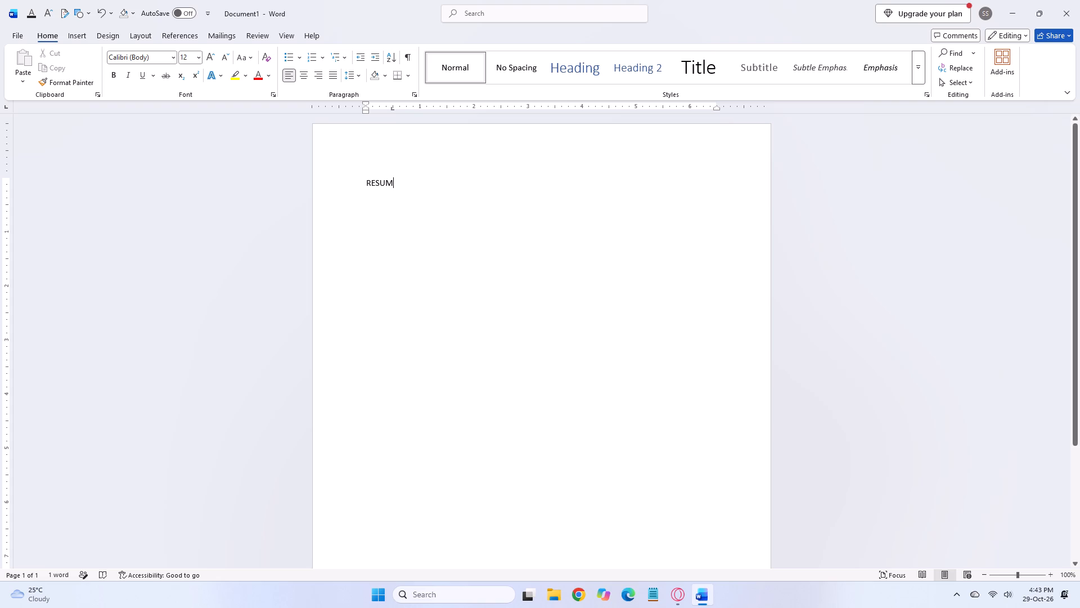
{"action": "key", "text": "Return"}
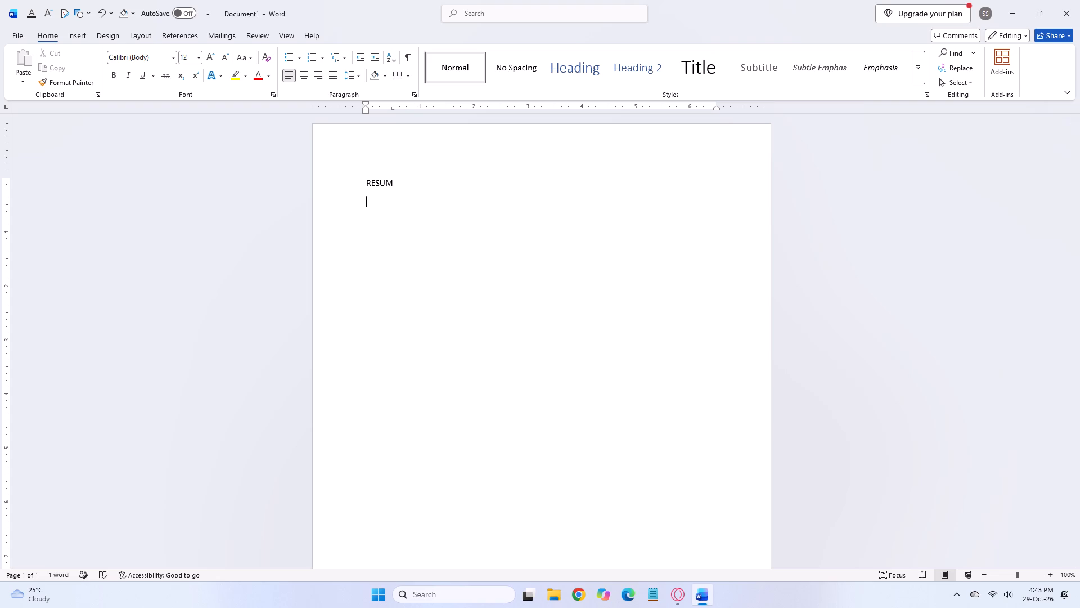
Enter the label FATHER'S NAME below the RESUM heading and start a new line.
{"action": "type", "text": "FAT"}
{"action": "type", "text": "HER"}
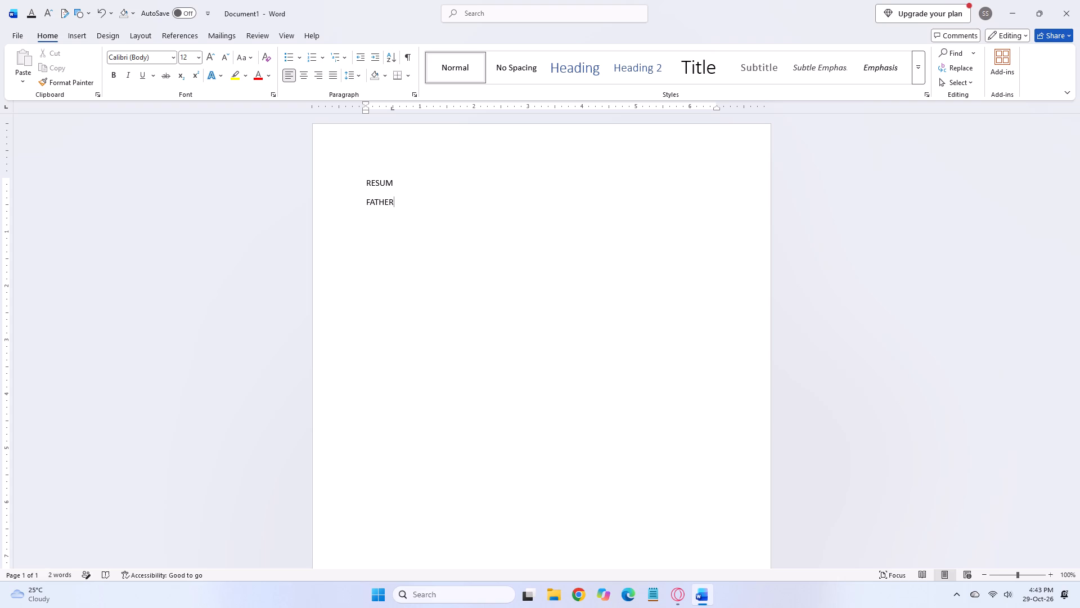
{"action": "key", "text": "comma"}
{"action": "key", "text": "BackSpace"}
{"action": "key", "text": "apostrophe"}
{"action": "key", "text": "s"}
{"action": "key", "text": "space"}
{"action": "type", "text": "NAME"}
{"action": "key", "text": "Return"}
Enter the label ADDRESS below FATHER'S NAME and start a new line.
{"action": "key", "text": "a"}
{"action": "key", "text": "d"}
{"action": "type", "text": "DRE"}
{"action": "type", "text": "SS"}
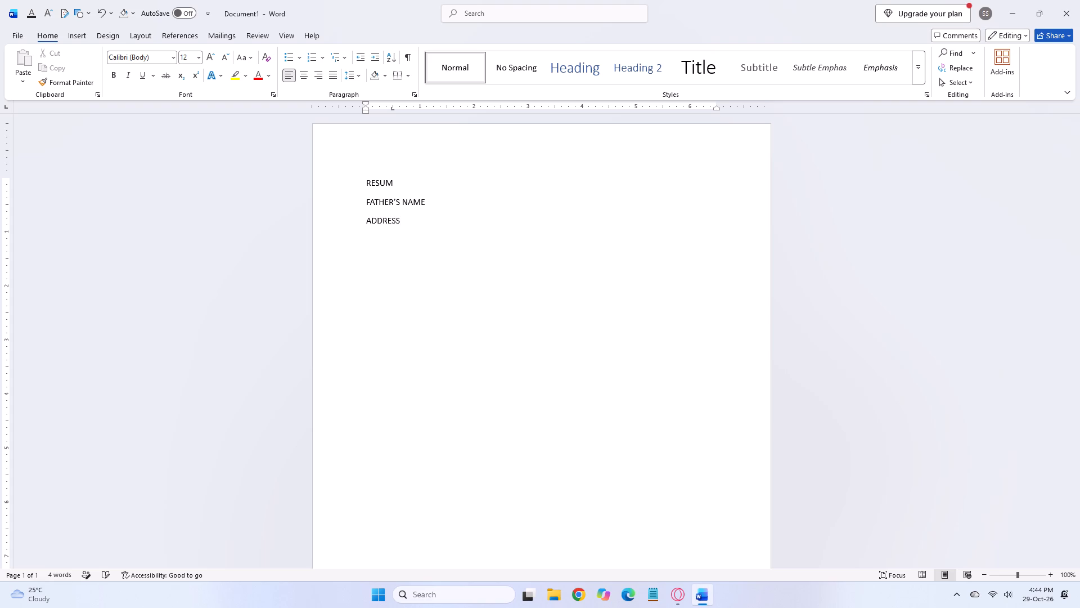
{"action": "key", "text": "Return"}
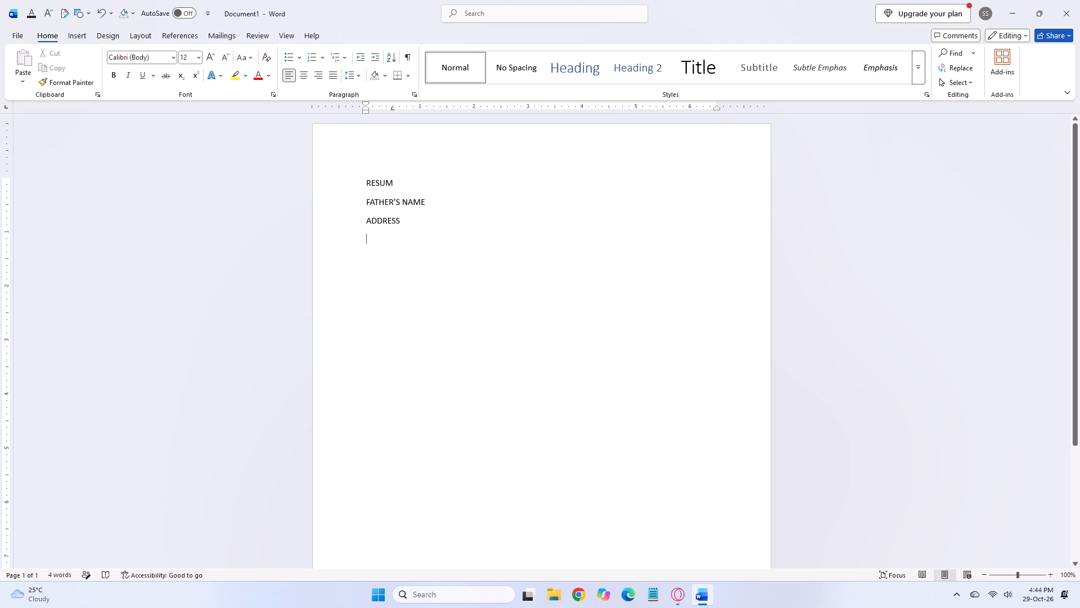
Place the insertion point at the end of the FATHER'S NAME line.
{"action": "double_click", "coordinate": [434, 200]}
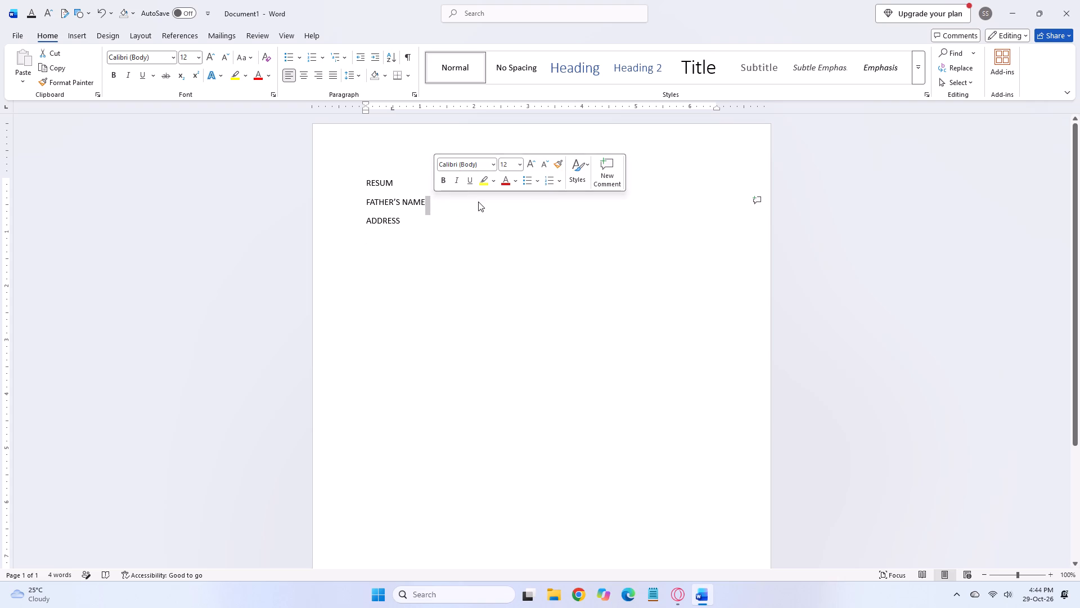
{"action": "left_click", "coordinate": [463, 194]}
{"action": "left_click", "coordinate": [457, 203]}
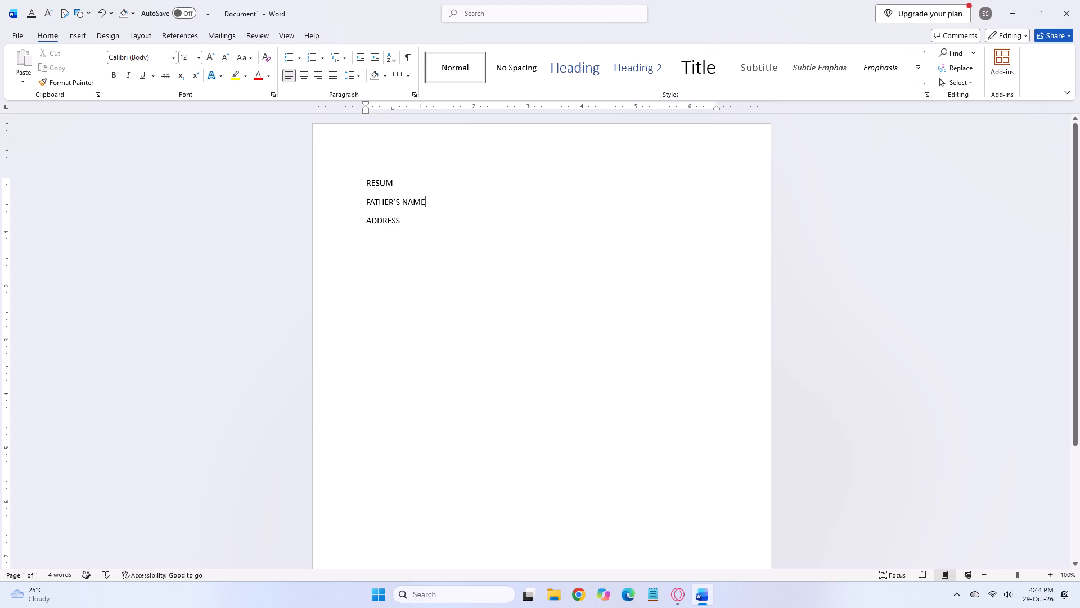
{"action": "left_click", "coordinate": [520, 209]}
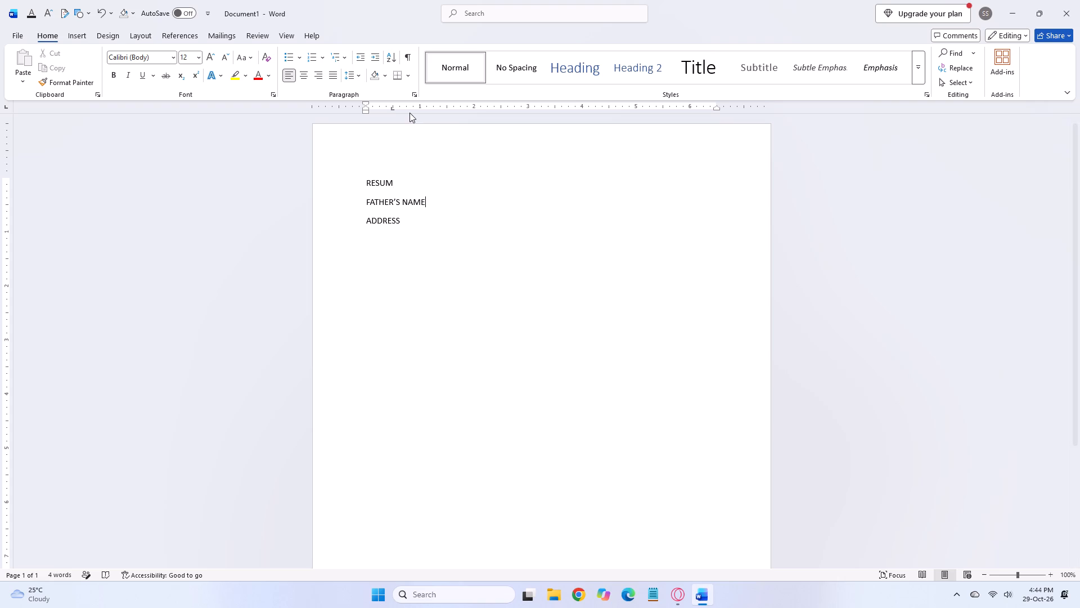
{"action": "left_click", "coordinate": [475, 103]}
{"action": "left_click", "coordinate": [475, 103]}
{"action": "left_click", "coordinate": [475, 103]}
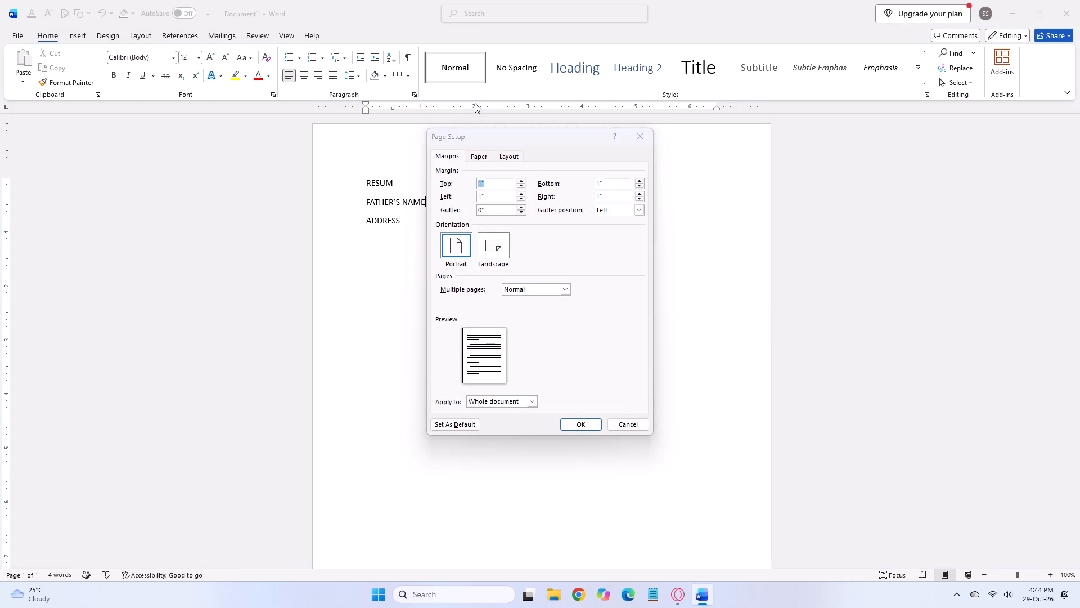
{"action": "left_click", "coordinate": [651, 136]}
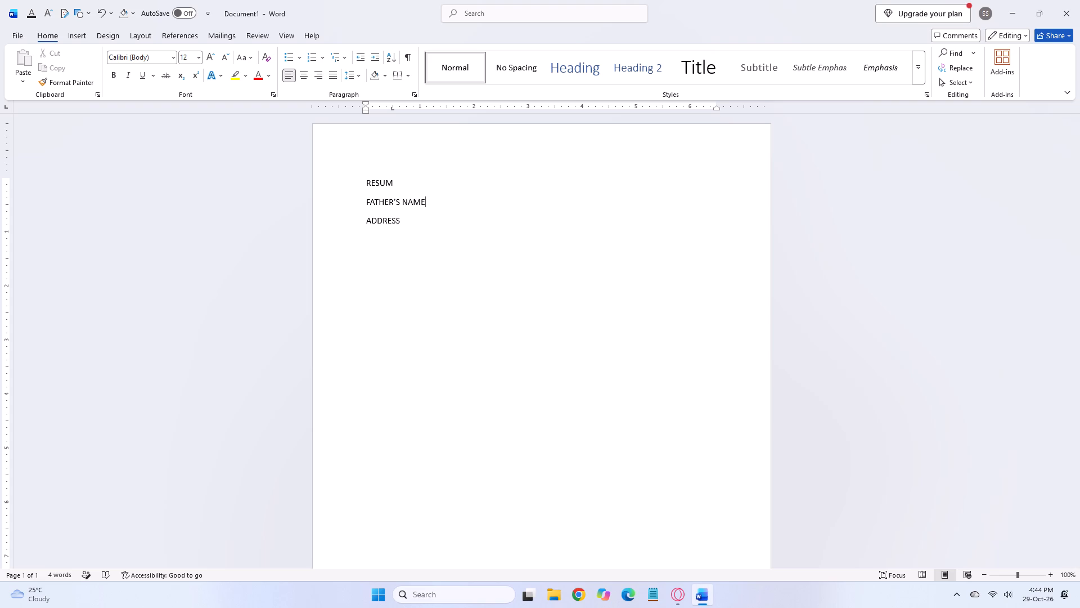
Enter the father's full name in capitals on the FATHER'S NAME line, two tab stops after the label.
{"action": "key", "text": "Tab"}
{"action": "key", "text": "Tab"}
{"action": "key", "text": "semicolon"}
{"action": "key", "text": "BackSpace"}
{"action": "key", "text": "apostrophe"}
{"action": "key", "text": "BackSpace"}
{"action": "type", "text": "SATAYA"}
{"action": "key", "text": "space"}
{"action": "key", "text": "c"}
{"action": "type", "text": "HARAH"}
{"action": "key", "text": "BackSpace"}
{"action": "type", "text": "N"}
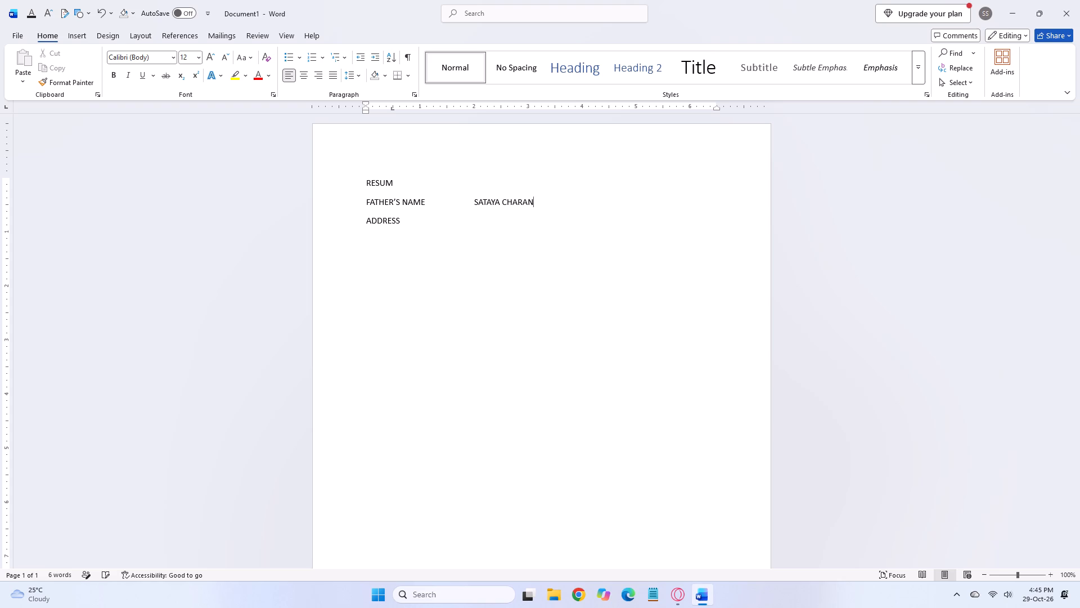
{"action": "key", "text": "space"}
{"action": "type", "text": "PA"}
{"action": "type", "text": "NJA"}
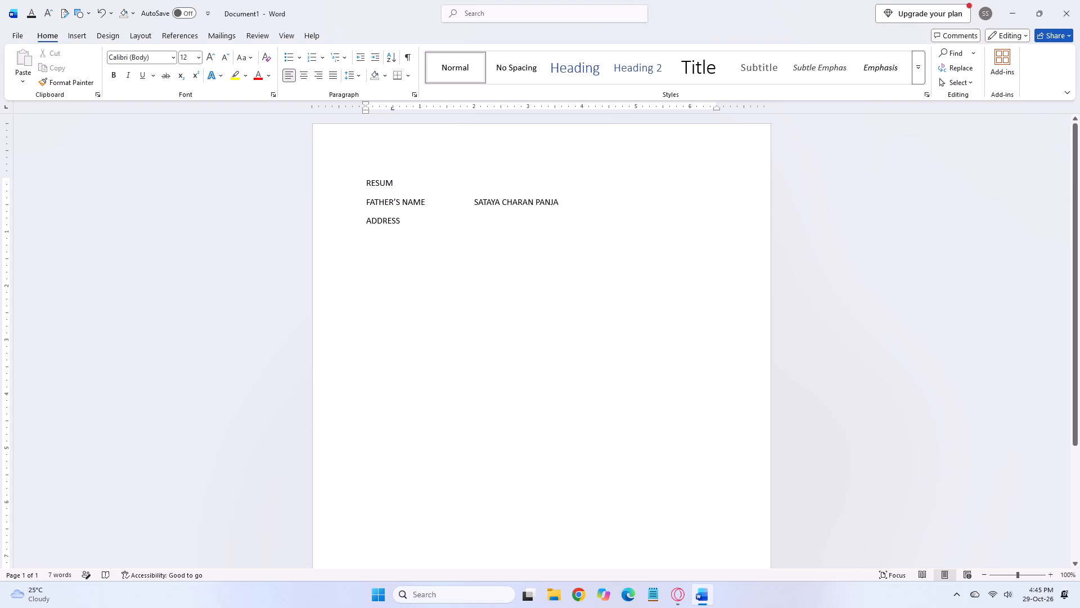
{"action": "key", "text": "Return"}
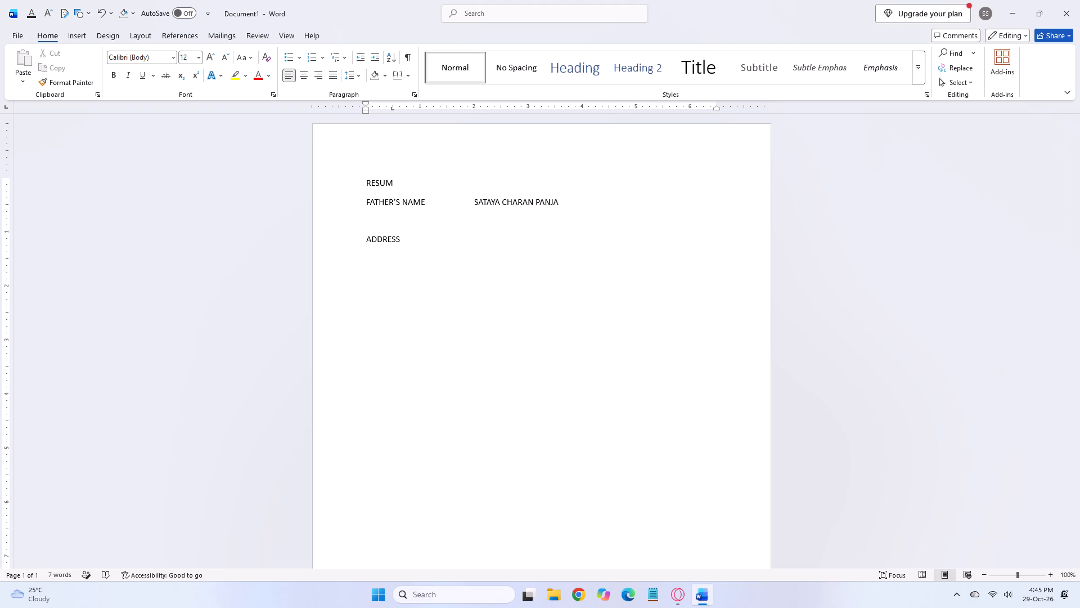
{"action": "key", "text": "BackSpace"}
Add a gap of four spaces after the ADDRESS label.
{"action": "left_click", "coordinate": [462, 227]}
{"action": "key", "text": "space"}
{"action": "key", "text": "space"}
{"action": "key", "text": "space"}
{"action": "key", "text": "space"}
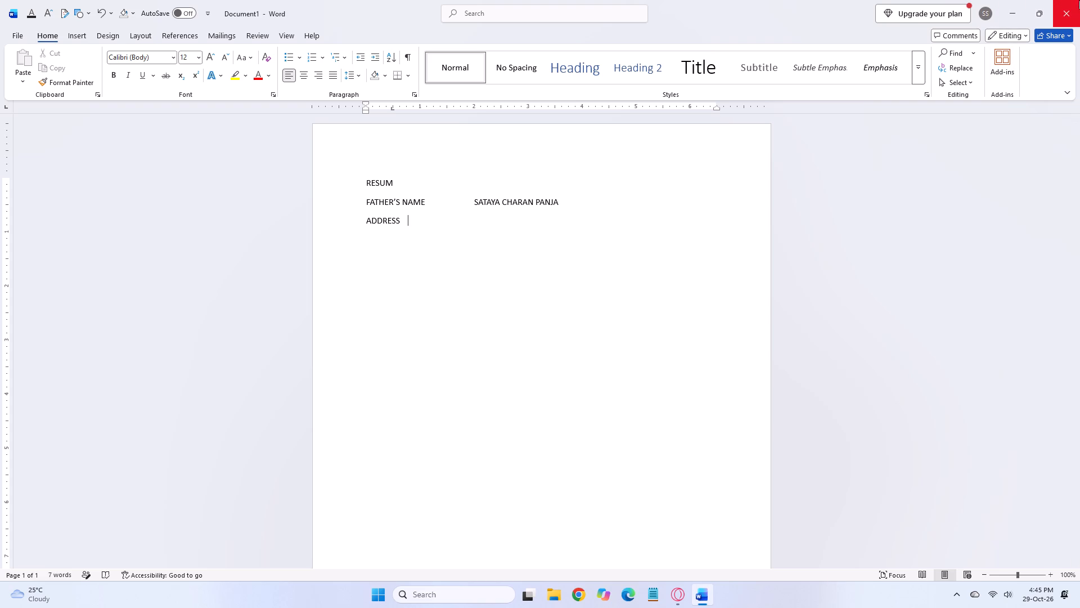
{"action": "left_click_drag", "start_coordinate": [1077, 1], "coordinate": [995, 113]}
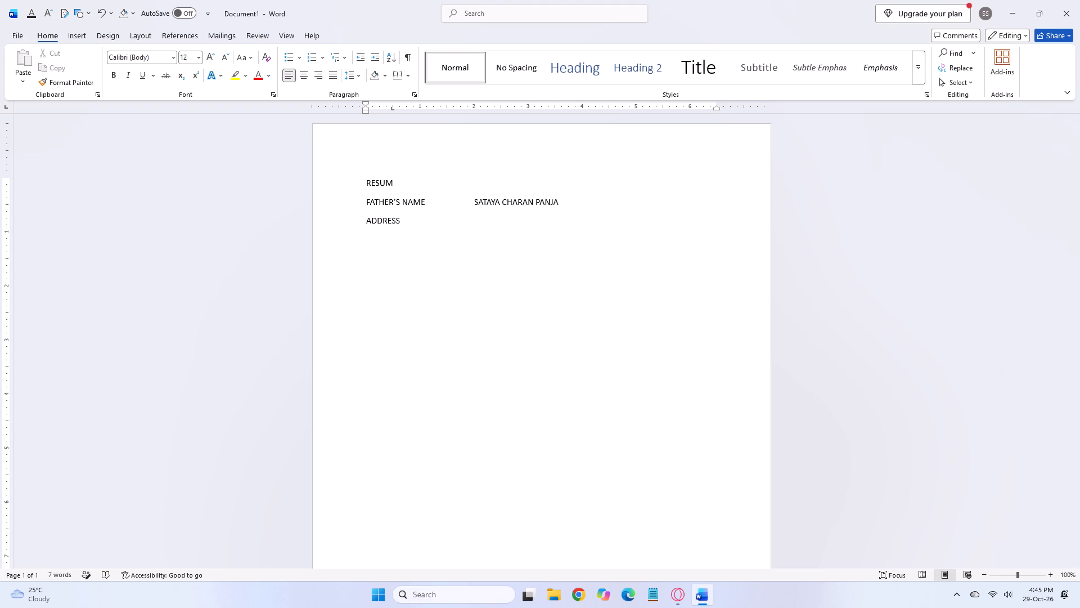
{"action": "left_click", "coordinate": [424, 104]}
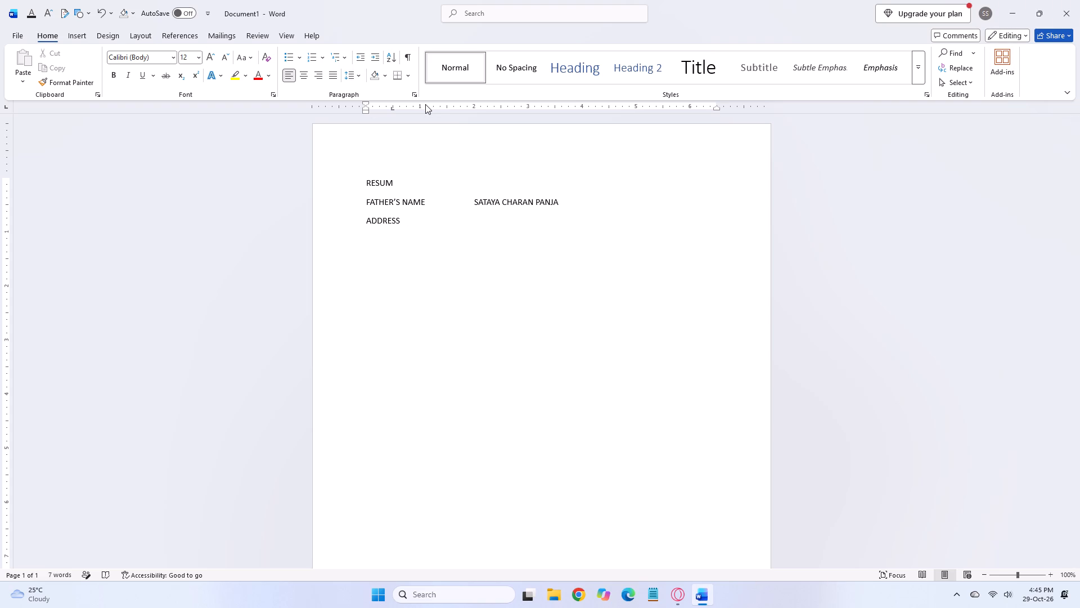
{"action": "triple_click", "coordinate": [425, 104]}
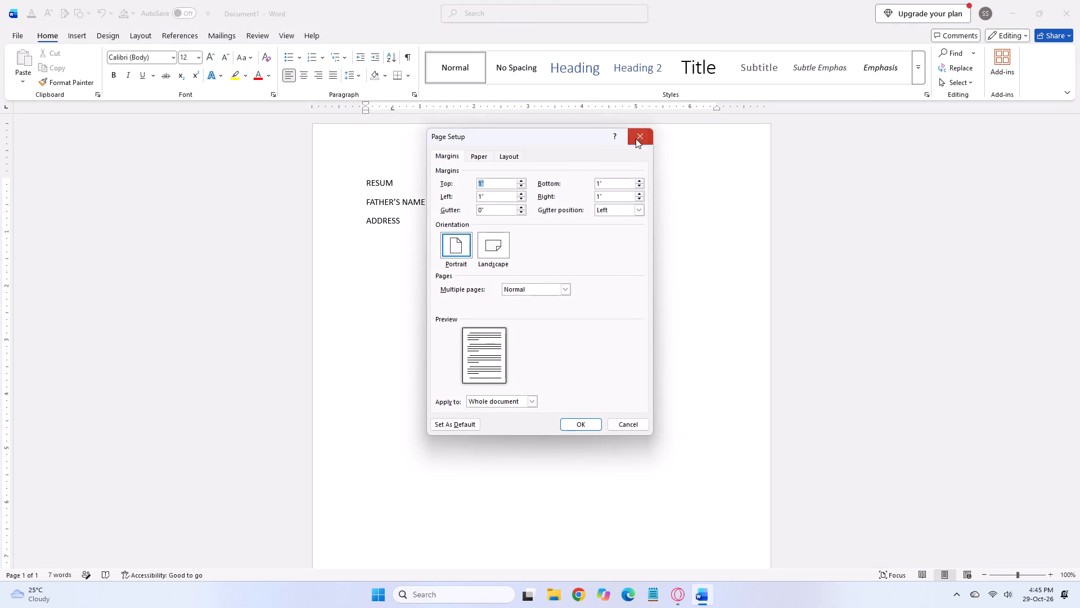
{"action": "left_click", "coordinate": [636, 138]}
Widen the gap after the ADDRESS label with spaces until the insertion point lines up under the start of the father's name.
{"action": "left_click", "coordinate": [442, 225]}
{"action": "left_click", "coordinate": [444, 224]}
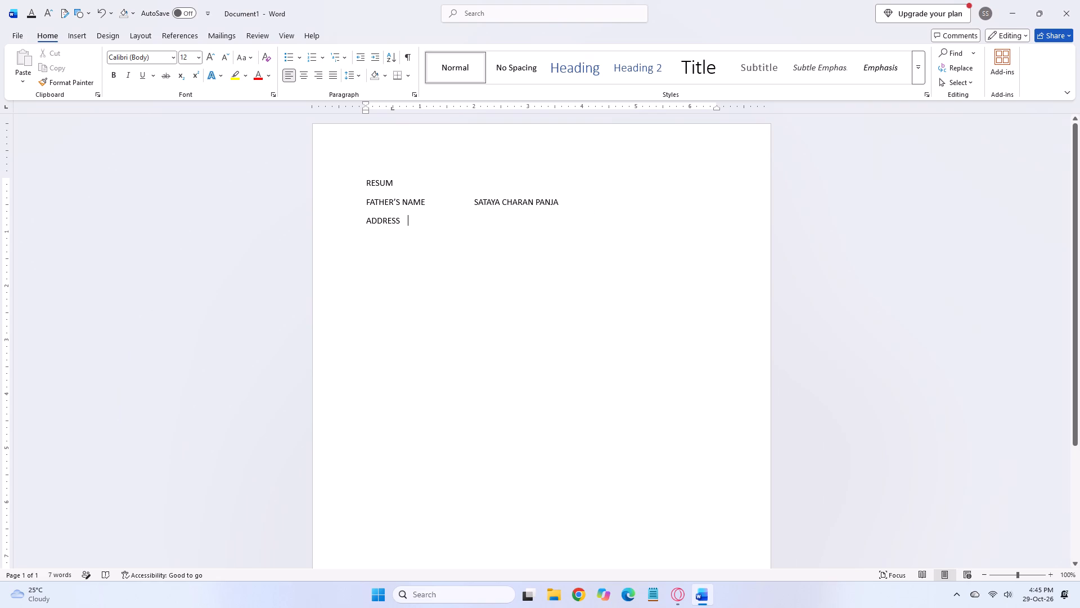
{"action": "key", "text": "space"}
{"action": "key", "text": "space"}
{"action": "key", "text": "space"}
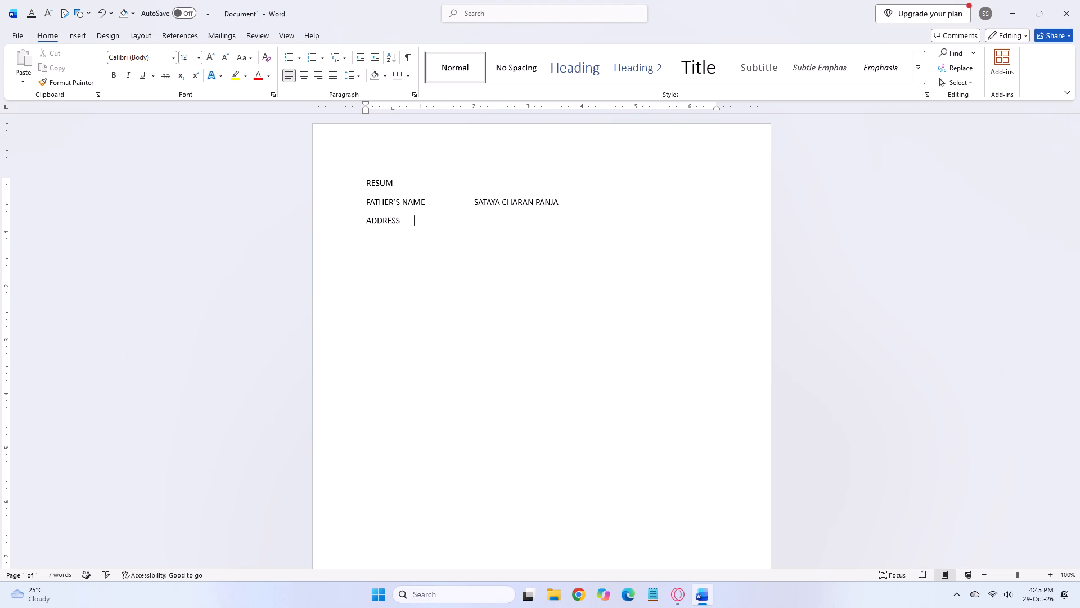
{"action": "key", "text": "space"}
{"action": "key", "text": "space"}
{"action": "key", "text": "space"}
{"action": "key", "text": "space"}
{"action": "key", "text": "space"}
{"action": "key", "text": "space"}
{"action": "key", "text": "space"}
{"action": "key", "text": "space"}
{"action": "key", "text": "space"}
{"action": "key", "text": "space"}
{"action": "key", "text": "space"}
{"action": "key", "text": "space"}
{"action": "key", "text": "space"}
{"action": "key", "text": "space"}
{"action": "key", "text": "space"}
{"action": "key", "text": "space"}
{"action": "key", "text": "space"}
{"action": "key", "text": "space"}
Enter the address in capitals beside the ADDRESS label, with VILL and PO separated by commas before the place name, and start a new line.
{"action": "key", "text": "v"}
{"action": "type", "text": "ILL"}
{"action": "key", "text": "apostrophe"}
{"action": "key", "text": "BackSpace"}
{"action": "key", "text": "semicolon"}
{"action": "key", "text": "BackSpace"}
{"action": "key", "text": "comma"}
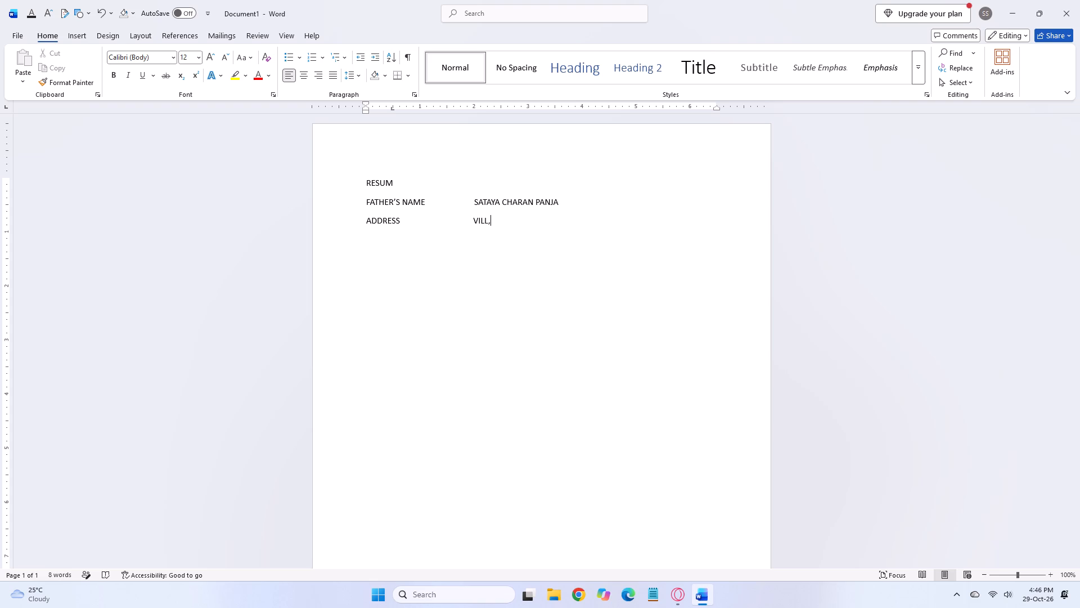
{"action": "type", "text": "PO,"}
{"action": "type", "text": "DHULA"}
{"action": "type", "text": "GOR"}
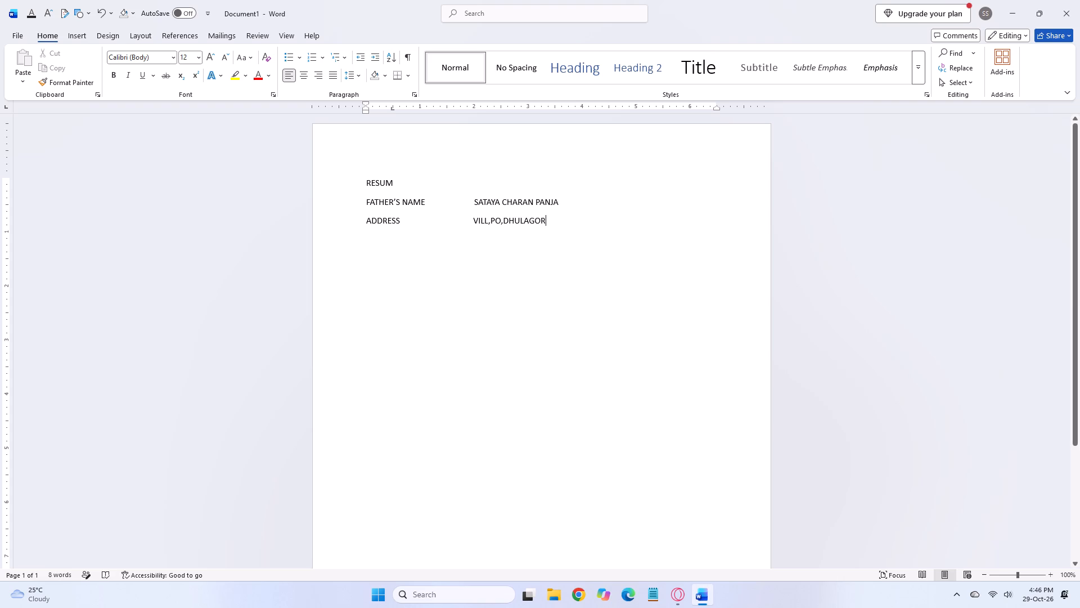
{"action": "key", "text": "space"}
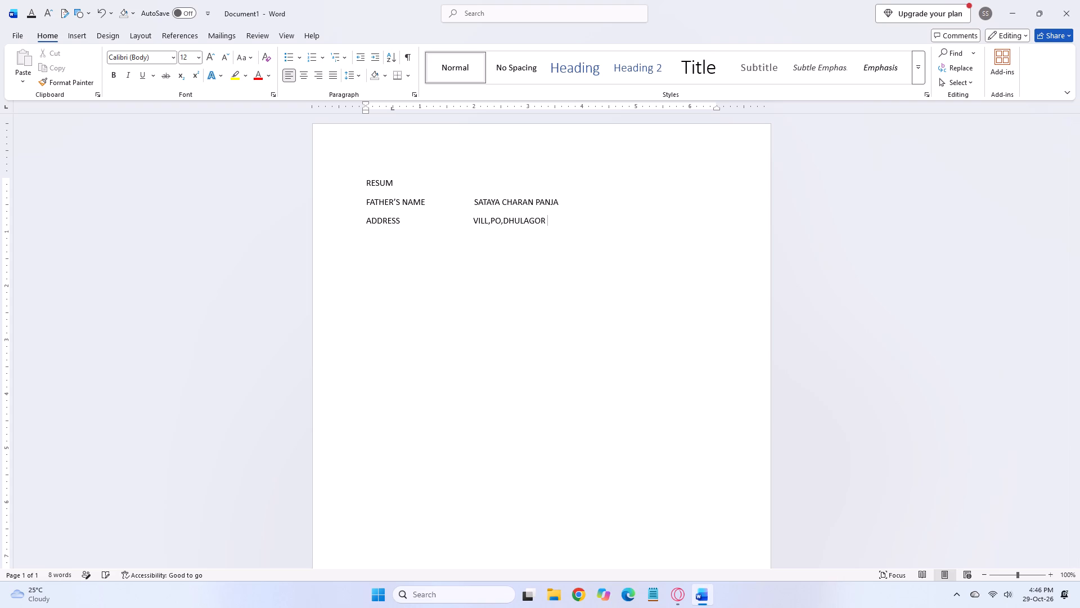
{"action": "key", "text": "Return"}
Enter the label PIN on the line below ADDRESS.
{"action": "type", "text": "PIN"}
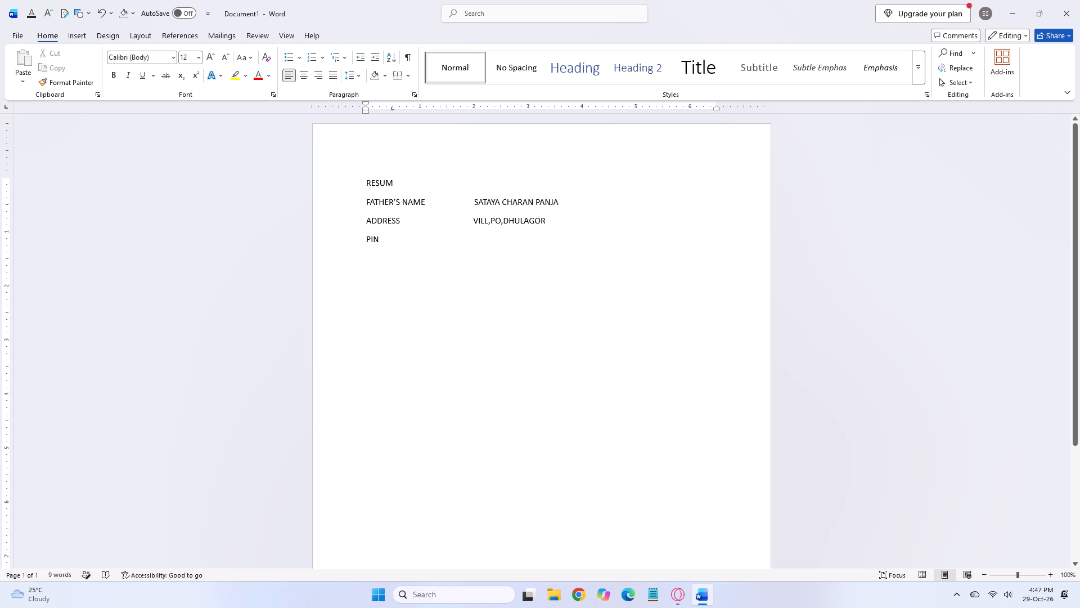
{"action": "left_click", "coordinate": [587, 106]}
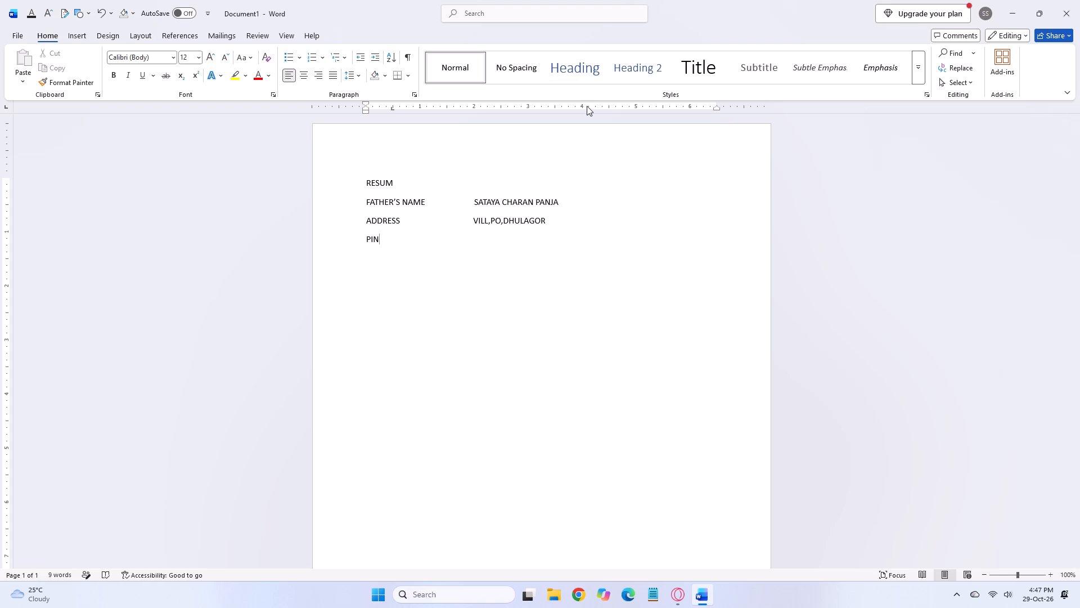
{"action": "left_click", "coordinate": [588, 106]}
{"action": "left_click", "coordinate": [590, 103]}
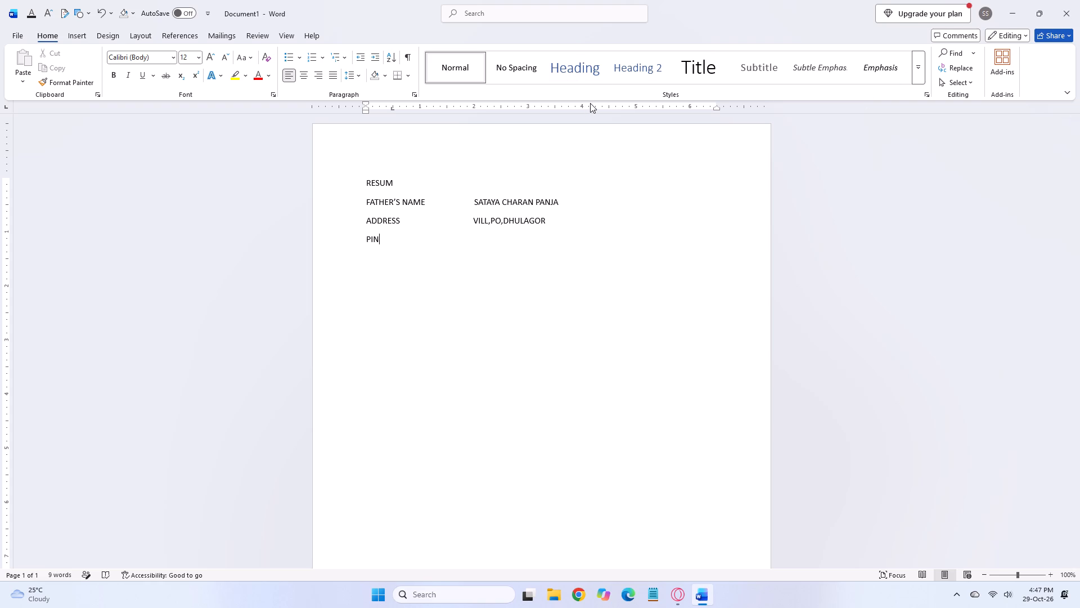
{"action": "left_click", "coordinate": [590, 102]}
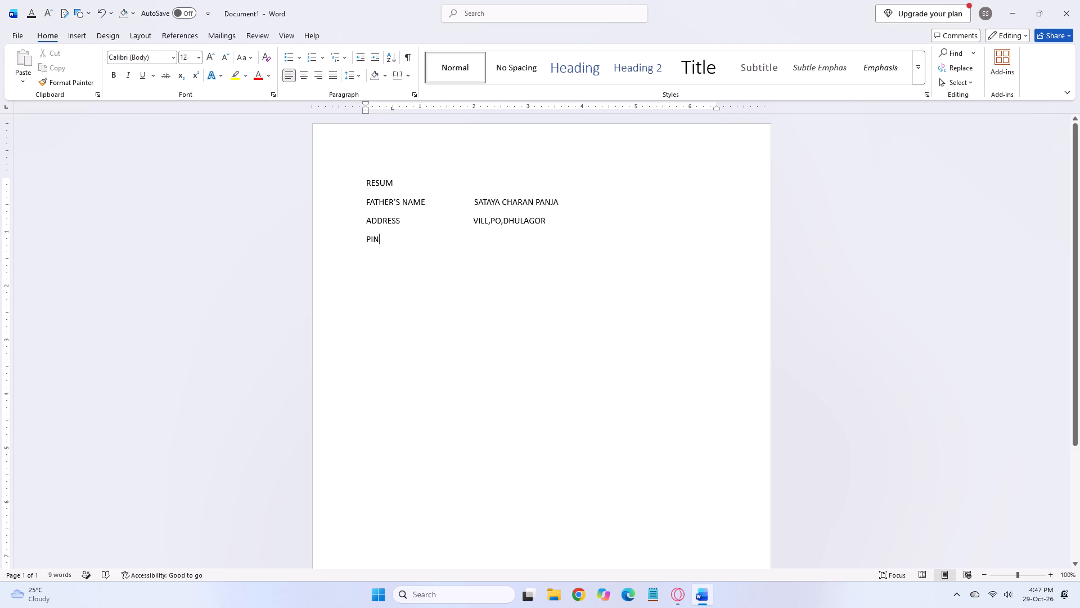
Enter the postal code on the PIN line, spaced to line up under the address, and start a new line.
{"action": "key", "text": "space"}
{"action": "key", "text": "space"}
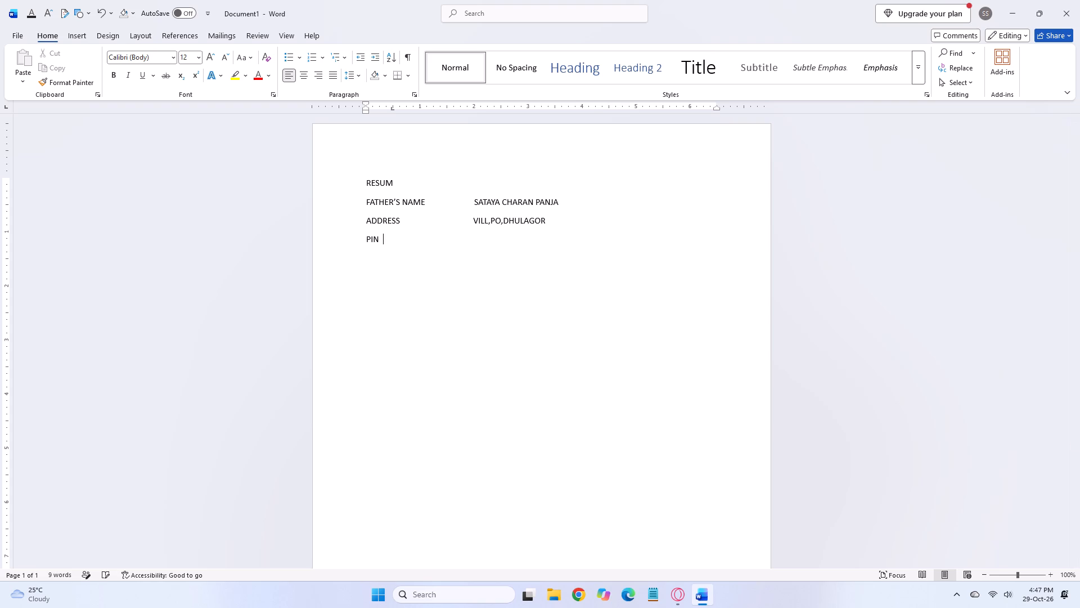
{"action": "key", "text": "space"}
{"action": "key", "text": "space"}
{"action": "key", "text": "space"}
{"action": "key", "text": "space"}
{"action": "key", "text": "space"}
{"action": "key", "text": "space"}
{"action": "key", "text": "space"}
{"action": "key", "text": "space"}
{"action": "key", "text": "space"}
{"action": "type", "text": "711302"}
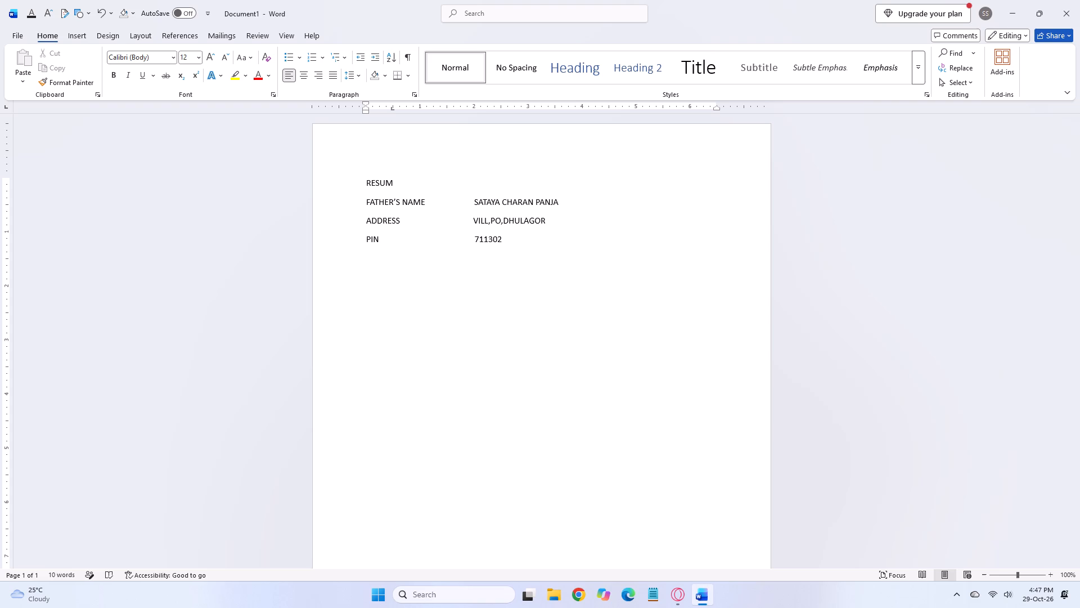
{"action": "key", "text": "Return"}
Enter the label DOB below PIN and start a new line.
{"action": "scroll", "coordinate": [619, 175], "scroll_direction": "down", "scroll_amount": 1}
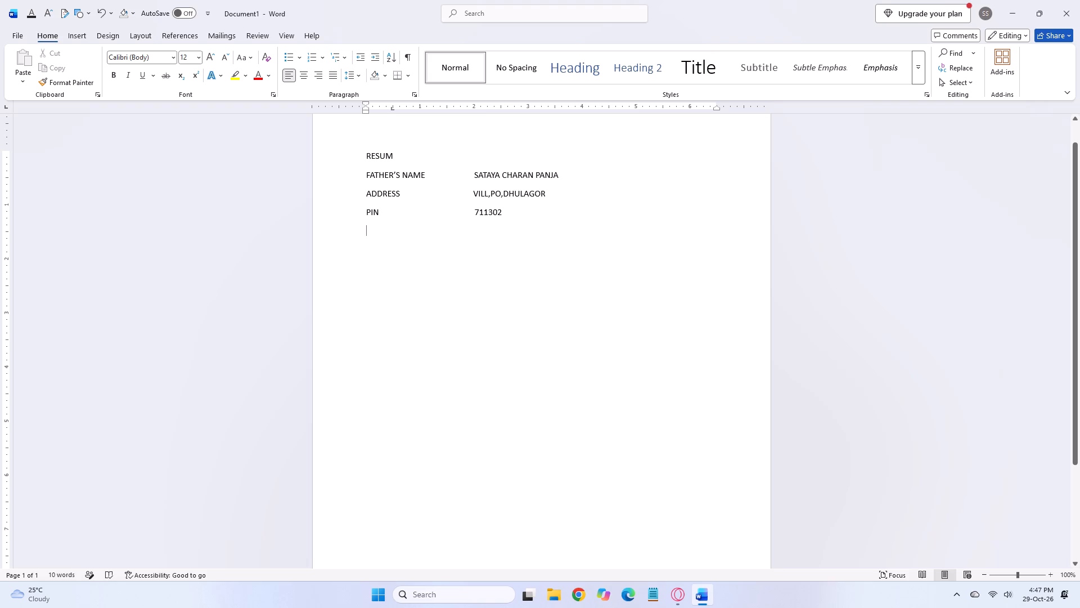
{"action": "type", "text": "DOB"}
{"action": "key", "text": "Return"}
Enter the date of birth on the DOB line, spaced to line up under the postal code, and start a new line.
{"action": "left_click", "coordinate": [476, 230]}
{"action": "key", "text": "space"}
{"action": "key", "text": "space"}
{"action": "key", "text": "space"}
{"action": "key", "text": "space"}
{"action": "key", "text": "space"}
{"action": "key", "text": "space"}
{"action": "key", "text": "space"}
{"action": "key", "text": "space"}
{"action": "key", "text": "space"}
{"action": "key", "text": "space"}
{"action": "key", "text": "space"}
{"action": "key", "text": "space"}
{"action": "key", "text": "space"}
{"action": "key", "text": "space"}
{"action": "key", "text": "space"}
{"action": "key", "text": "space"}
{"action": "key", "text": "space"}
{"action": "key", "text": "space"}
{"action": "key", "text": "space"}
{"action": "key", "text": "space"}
{"action": "key", "text": "BackSpace"}
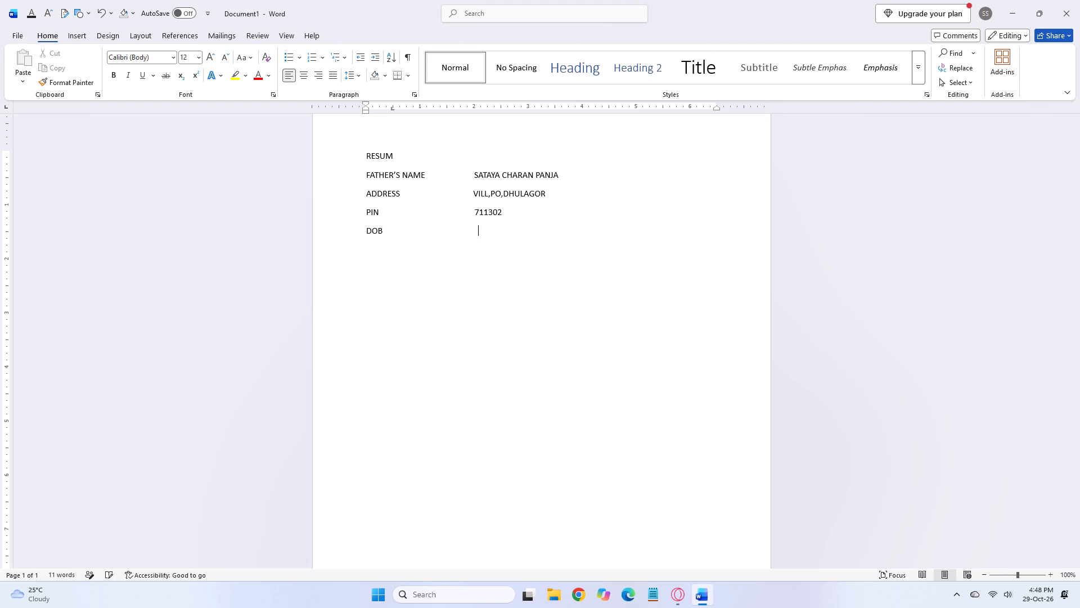
{"action": "key", "text": "BackSpace"}
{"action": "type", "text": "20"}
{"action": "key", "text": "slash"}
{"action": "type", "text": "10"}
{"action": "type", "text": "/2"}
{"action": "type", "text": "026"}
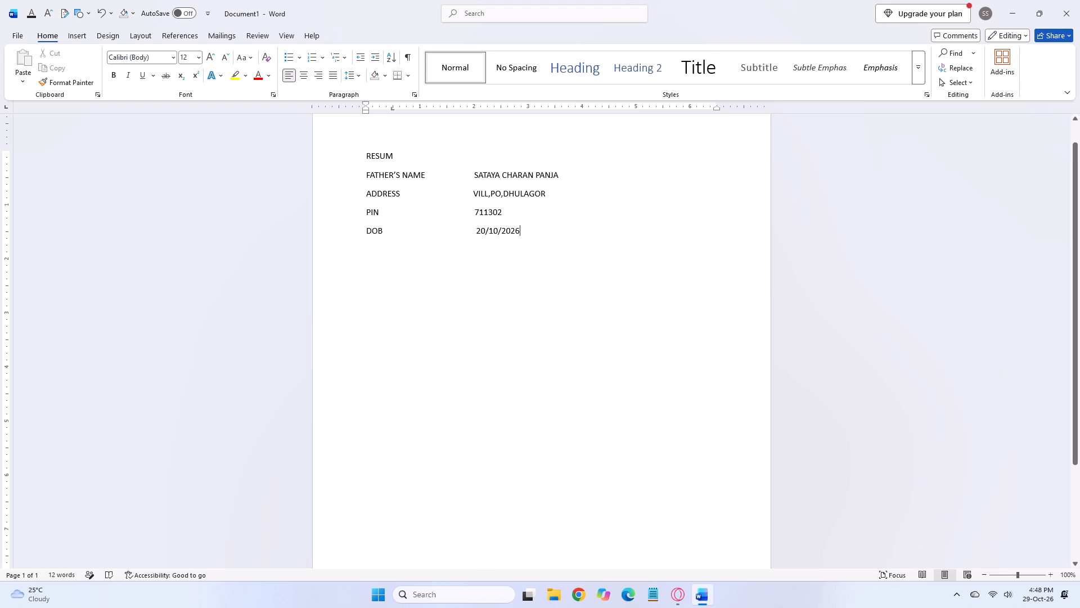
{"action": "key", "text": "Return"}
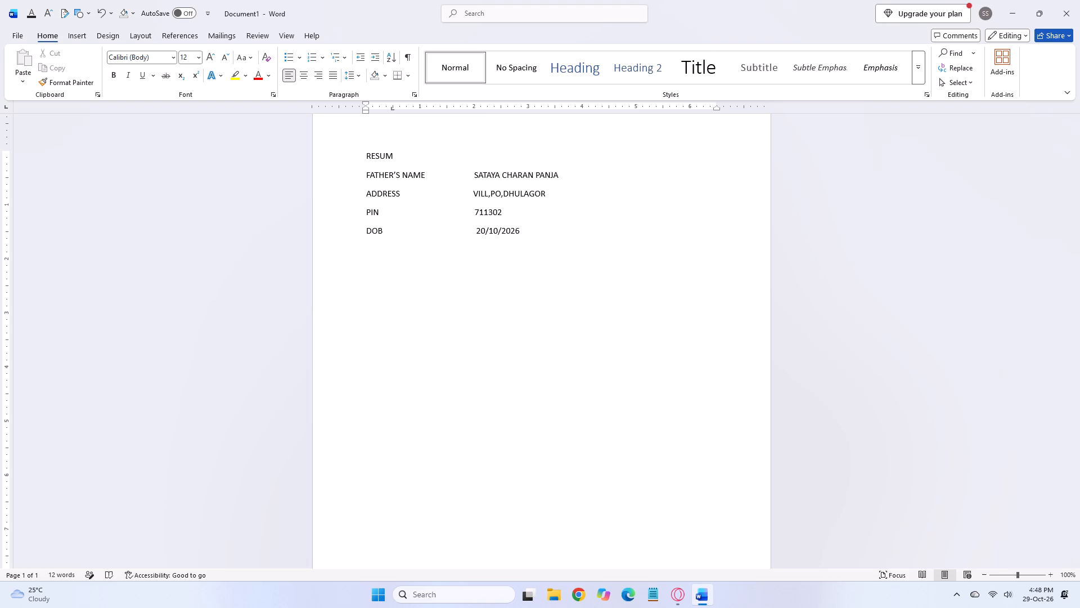
Add a line labelled NATIONALATY with the value INDIAN spaced to line up under the date of birth, and start a new line.
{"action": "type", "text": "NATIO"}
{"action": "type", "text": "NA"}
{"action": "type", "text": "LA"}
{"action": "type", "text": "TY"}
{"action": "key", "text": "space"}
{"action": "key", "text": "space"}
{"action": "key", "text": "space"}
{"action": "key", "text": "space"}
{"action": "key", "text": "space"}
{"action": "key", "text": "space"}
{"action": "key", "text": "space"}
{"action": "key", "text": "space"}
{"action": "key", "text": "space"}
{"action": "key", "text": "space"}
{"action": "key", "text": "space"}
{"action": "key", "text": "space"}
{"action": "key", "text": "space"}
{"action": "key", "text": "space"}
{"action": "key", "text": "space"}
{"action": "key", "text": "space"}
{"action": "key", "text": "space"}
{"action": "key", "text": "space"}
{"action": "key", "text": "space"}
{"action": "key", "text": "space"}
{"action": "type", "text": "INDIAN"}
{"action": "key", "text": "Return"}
Add a line labelled GENDER with the value MALE spaced to line up under INDIAN, and start a new line.
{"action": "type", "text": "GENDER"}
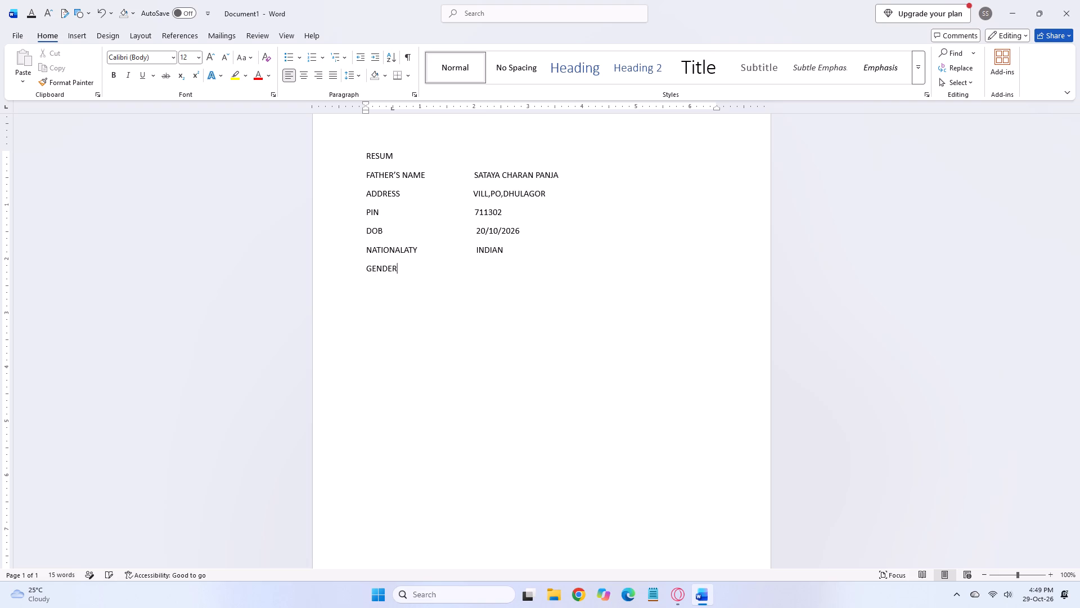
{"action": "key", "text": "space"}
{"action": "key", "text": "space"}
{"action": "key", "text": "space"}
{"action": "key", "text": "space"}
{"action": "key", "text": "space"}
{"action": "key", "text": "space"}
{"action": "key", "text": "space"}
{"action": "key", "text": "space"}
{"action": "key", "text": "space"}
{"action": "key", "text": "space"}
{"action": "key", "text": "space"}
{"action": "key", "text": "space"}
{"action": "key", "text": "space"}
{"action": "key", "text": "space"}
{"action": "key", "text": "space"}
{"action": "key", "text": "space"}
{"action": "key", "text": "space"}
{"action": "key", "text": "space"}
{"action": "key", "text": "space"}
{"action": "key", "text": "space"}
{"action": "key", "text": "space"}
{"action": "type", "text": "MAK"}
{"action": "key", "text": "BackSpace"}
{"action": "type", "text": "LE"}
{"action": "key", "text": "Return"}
Add a line labelled MARITAL STATUS with the value UNMARADE spaced to line up under MALE, and start a new line.
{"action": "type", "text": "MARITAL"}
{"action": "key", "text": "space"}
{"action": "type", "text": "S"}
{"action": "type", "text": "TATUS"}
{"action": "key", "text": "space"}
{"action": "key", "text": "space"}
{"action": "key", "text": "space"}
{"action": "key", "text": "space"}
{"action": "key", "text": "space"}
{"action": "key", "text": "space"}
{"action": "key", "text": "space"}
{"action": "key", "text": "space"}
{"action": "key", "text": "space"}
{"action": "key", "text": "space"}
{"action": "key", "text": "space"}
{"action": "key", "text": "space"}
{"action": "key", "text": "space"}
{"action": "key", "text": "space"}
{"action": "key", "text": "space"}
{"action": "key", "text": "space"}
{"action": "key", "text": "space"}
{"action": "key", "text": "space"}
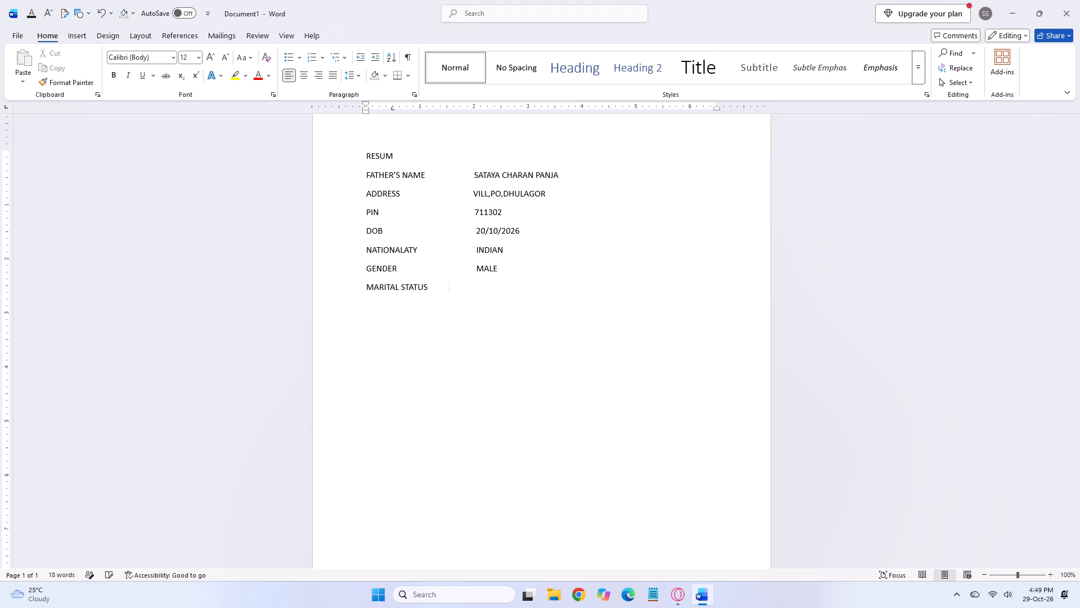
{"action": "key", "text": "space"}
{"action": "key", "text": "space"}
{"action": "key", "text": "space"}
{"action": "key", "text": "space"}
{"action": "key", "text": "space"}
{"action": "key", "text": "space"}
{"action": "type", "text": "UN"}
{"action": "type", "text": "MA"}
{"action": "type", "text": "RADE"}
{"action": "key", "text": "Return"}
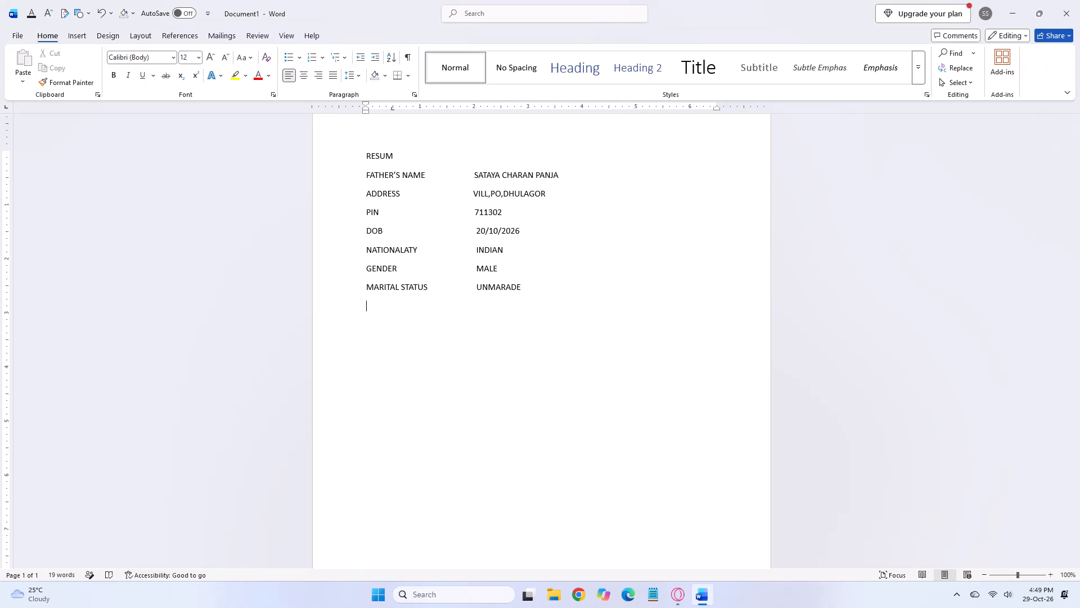
Add the label MOBILE NUMBER below MARITAL STATUS and space across to the value column.
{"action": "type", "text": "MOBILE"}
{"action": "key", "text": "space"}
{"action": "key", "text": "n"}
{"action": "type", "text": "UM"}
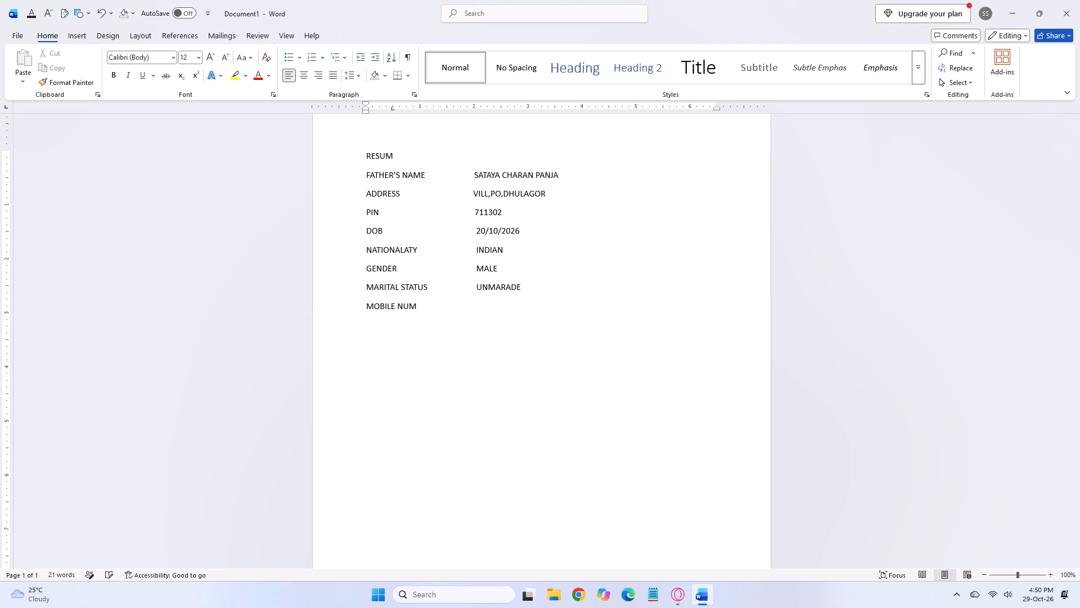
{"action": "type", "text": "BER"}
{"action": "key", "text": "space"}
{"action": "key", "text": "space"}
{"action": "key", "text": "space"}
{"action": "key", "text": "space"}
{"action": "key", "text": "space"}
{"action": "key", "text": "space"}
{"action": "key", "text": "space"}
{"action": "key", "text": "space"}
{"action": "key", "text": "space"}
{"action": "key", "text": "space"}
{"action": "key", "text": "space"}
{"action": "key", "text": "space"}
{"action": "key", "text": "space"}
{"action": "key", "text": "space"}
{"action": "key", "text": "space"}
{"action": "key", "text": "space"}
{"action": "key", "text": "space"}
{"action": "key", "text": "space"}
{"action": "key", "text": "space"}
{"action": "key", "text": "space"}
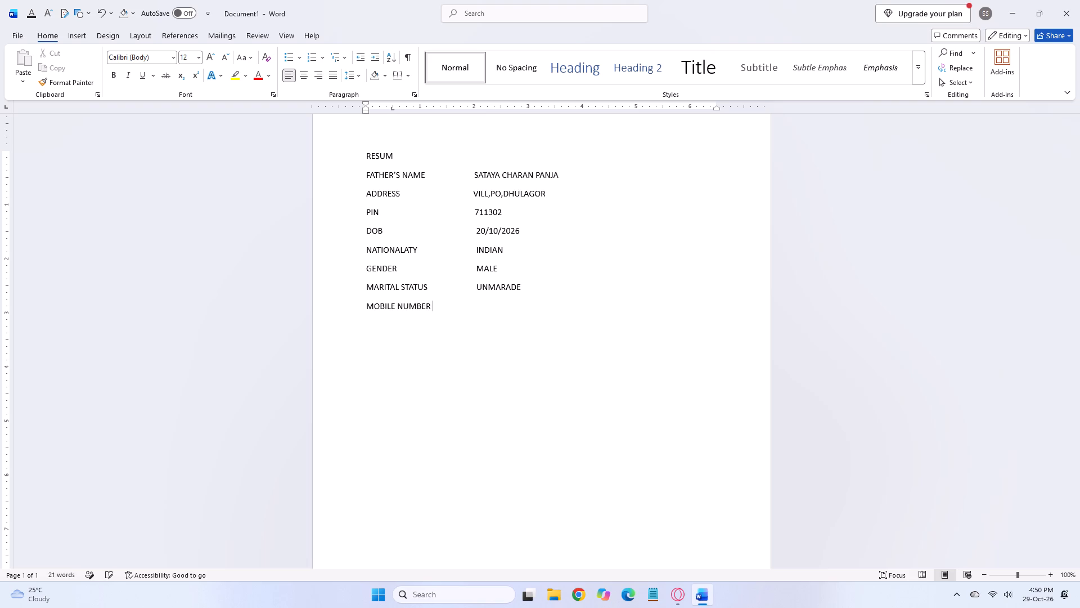
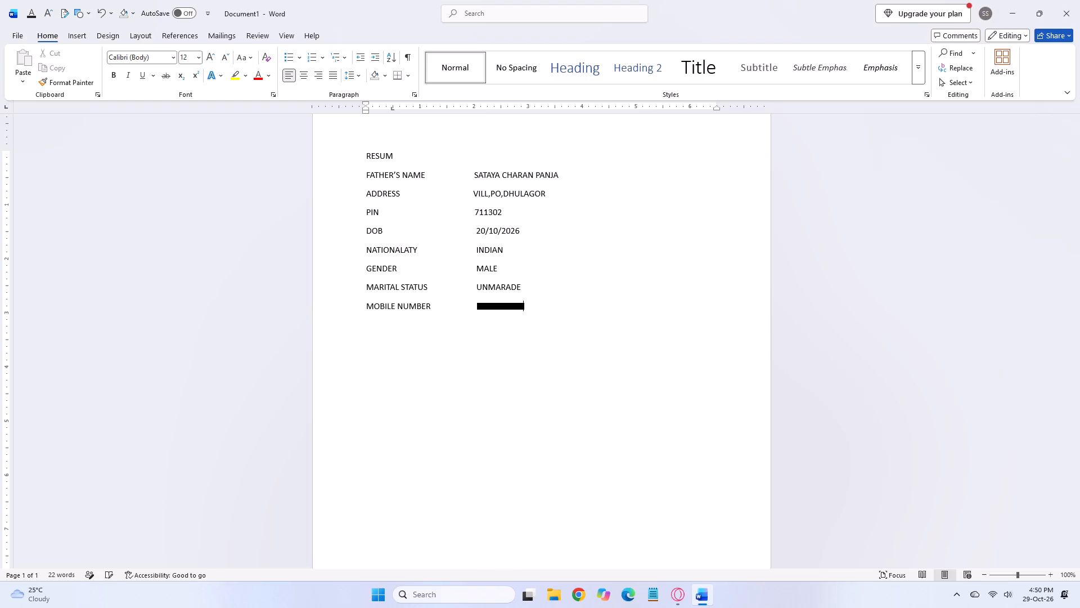
Add the label QULIFCATION on a new line below MOBILE NUMBER.
{"action": "key", "text": "Return"}
{"action": "key", "text": "q"}
{"action": "type", "text": "ULI"}
{"action": "type", "text": "FCA"}
{"action": "type", "text": "TI"}
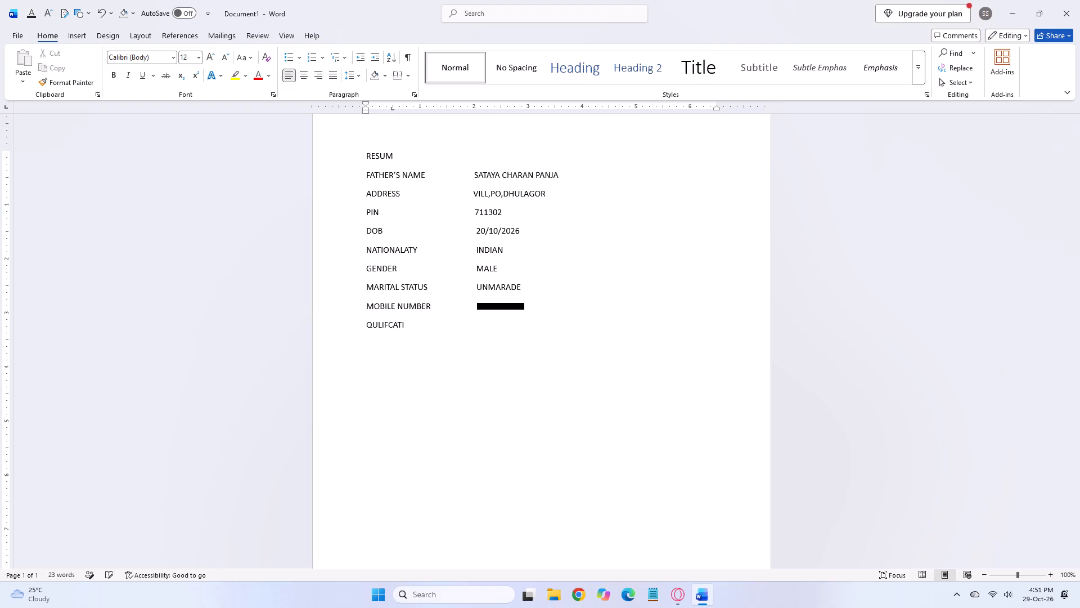
{"action": "type", "text": "ON"}
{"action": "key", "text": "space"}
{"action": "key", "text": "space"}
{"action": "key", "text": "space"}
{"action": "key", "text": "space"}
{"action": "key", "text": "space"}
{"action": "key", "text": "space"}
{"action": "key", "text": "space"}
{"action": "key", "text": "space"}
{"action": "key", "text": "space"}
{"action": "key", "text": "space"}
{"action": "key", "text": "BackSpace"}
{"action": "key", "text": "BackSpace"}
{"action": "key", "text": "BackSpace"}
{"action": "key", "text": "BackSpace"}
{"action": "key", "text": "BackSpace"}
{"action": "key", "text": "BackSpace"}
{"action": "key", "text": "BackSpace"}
Format the RESUM heading as bold at font size 20.
{"action": "left_click", "coordinate": [387, 154]}
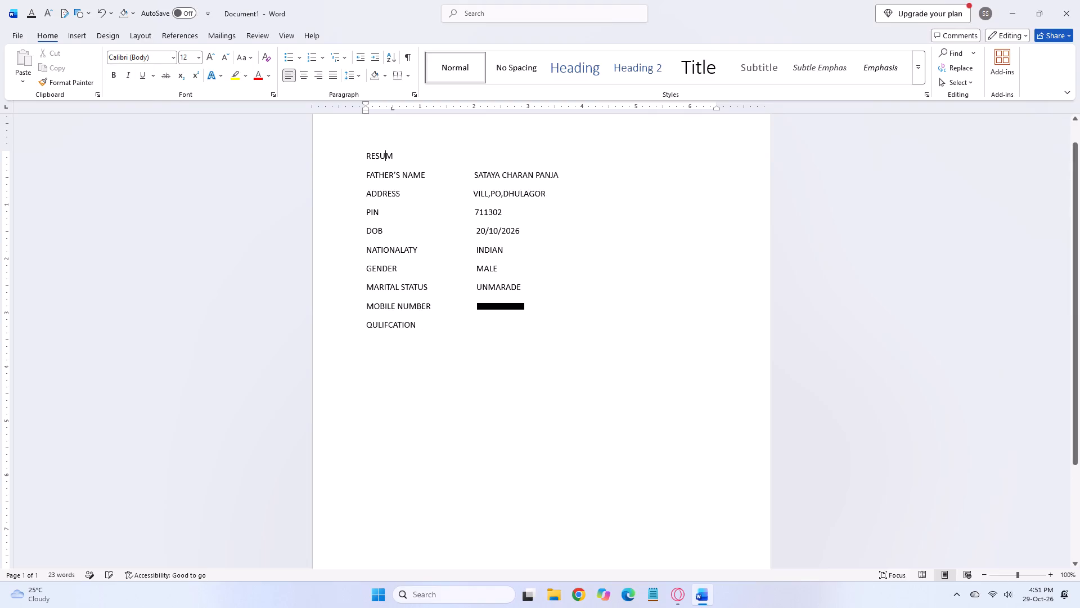
{"action": "left_click_drag", "start_coordinate": [363, 157], "coordinate": [390, 161]}
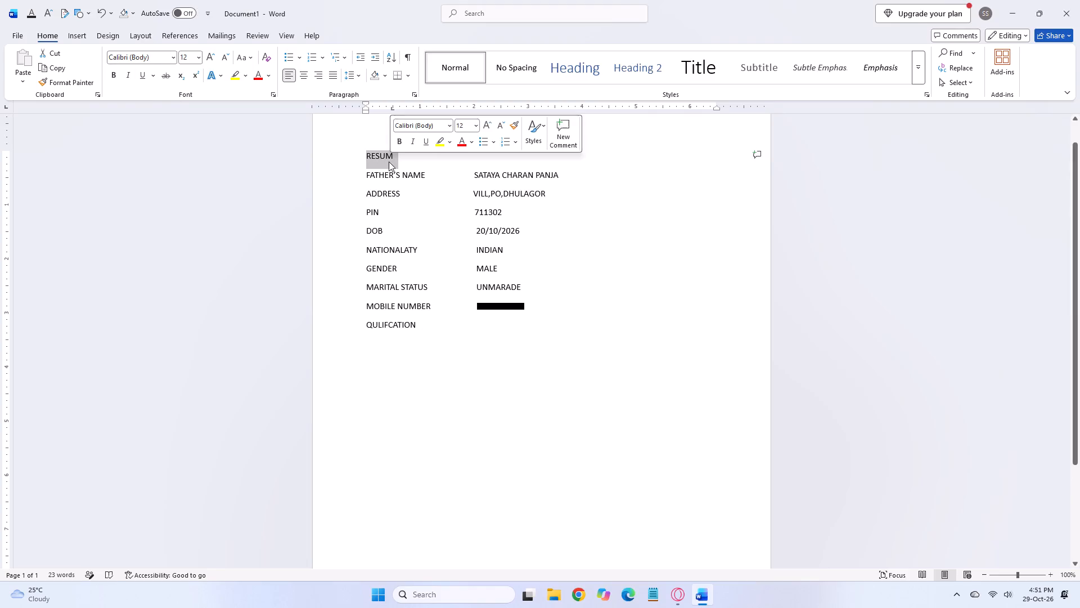
{"action": "left_click", "coordinate": [118, 72]}
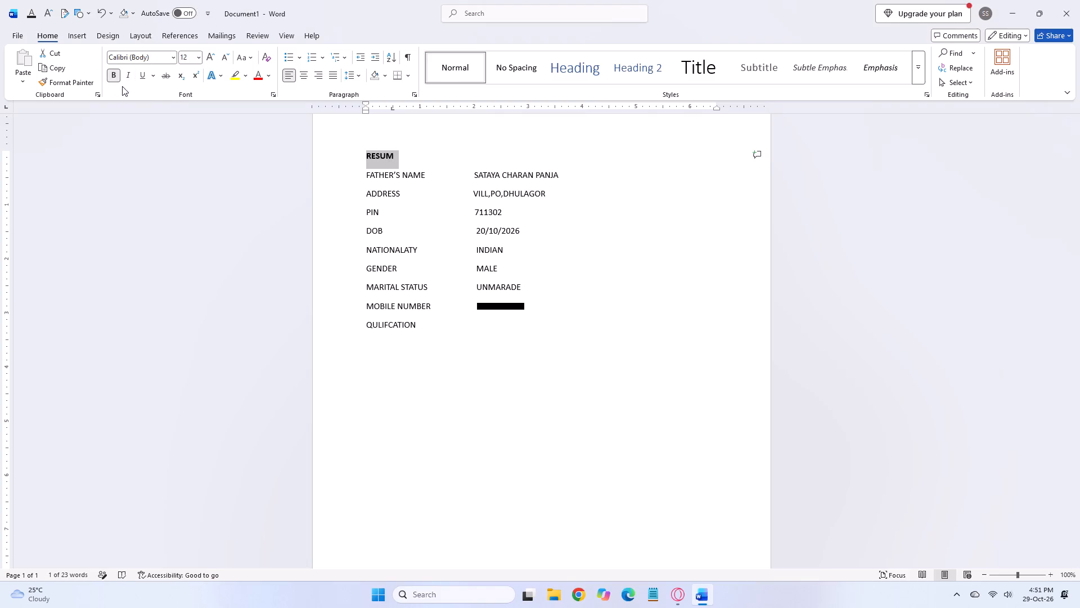
{"action": "left_click", "coordinate": [200, 56]}
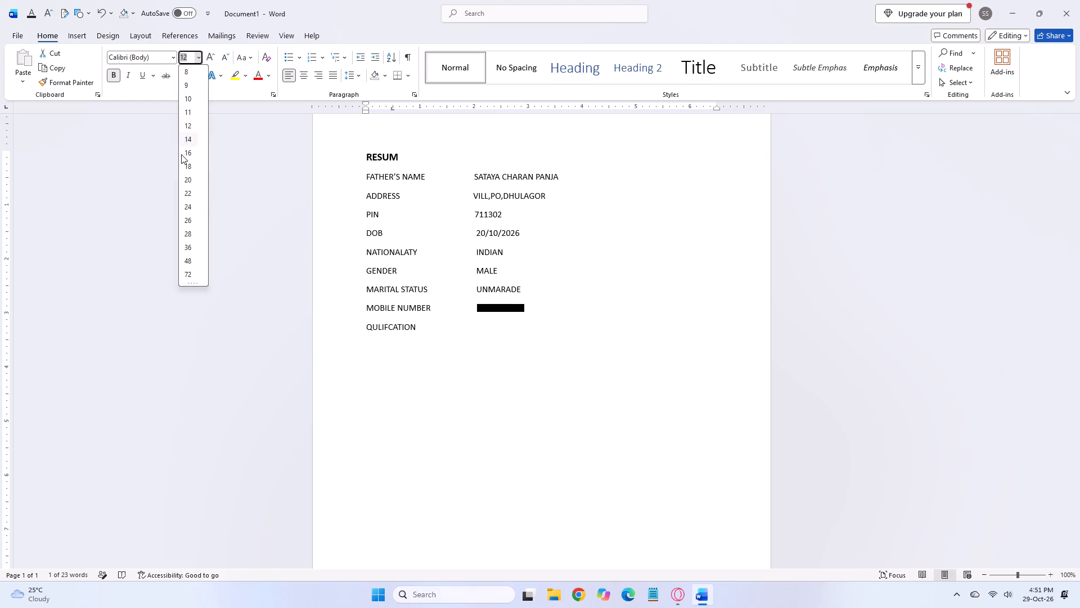
{"action": "left_click", "coordinate": [192, 177]}
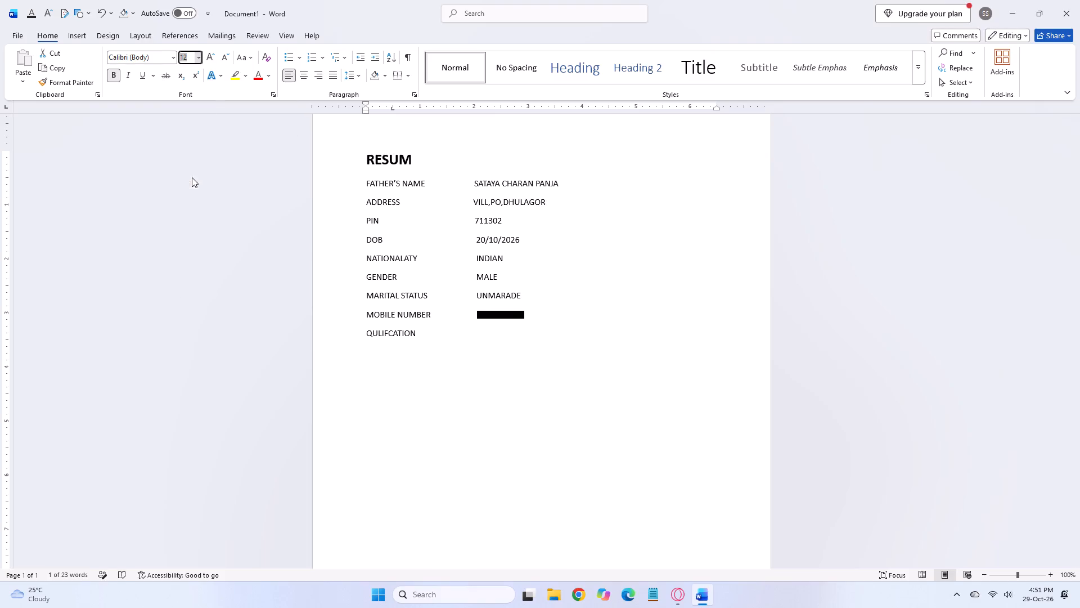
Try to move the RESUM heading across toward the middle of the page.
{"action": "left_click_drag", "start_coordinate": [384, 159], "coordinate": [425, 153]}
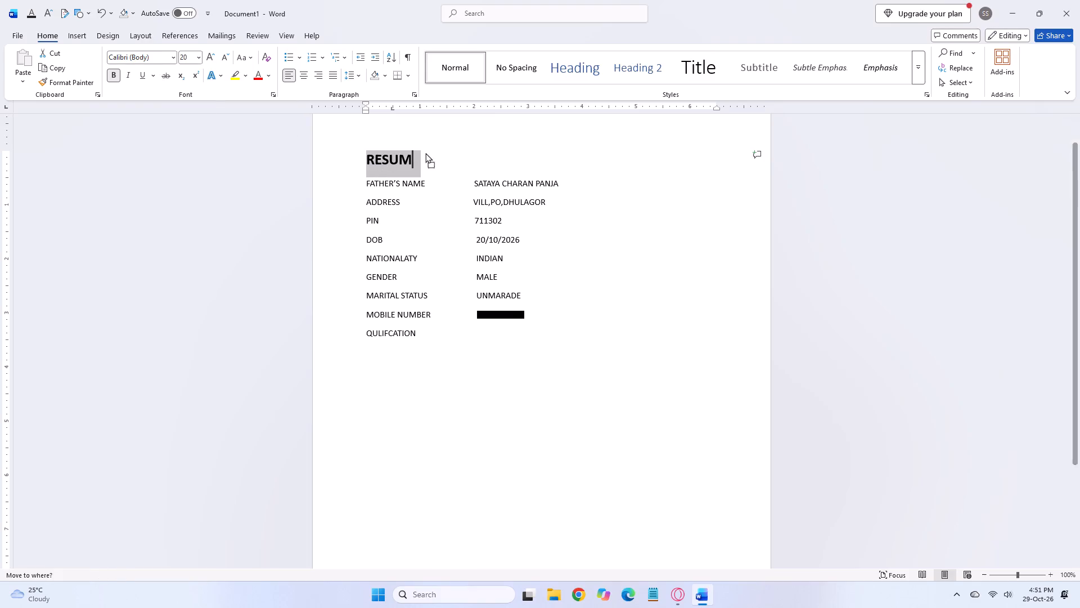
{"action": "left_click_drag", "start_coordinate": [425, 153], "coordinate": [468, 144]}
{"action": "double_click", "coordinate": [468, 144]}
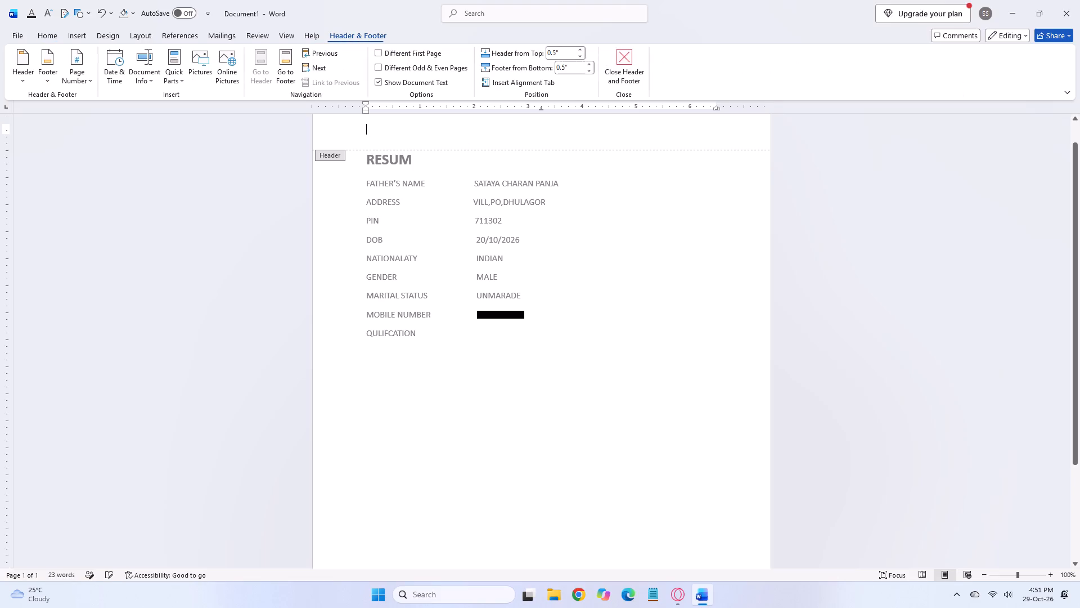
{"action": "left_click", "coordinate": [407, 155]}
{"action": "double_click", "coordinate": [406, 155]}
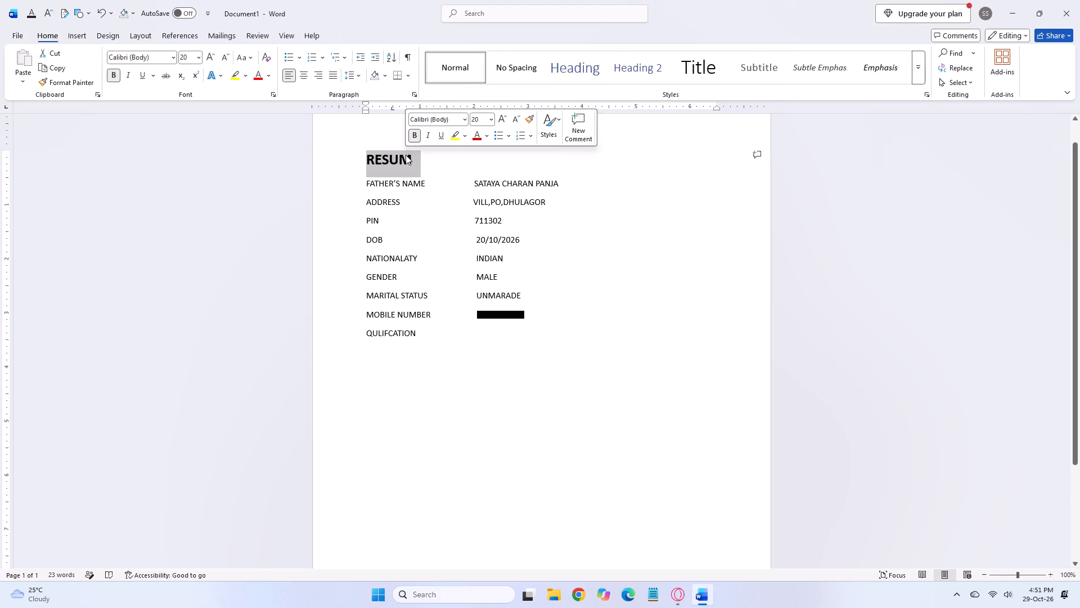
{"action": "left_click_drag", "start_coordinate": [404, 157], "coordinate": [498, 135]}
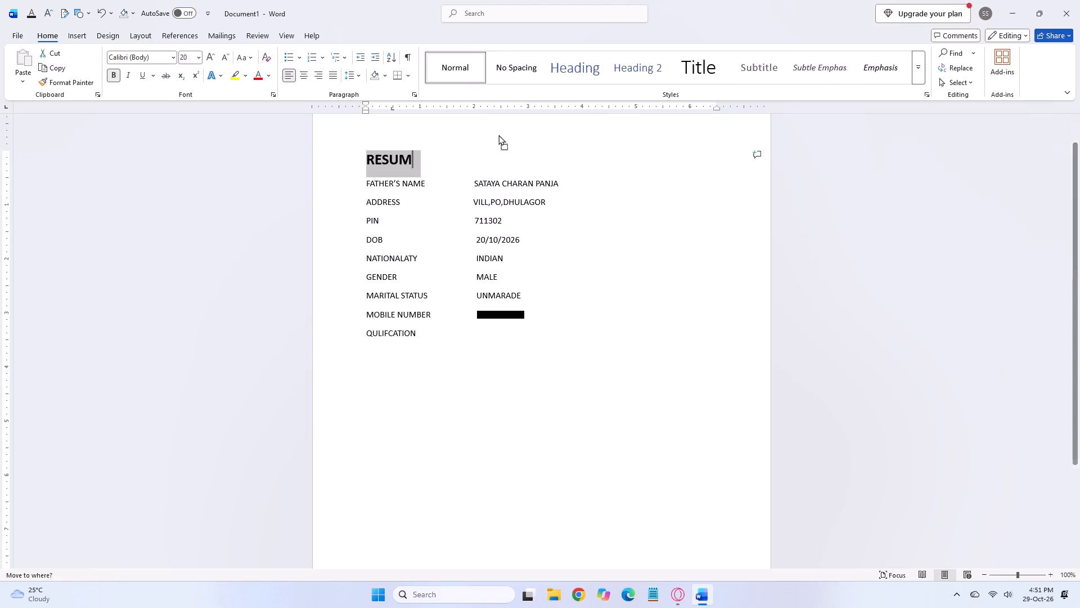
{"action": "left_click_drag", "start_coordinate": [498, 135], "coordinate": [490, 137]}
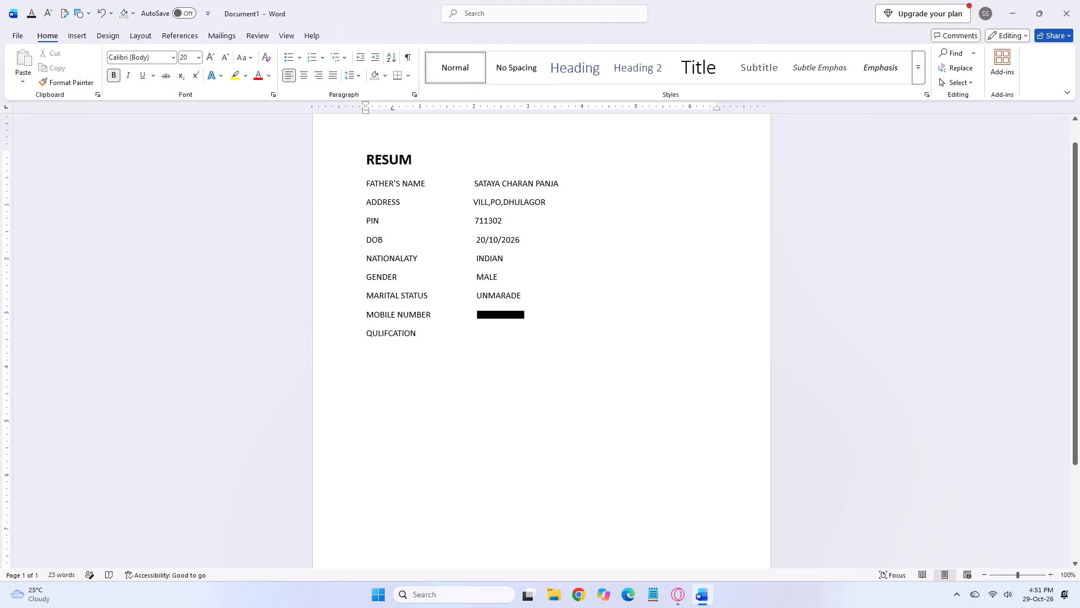
Insert spaces before the RESUM heading to shift it across toward the middle of the page.
{"action": "left_click", "coordinate": [363, 158]}
{"action": "key", "text": "space"}
{"action": "key", "text": "space"}
{"action": "key", "text": "space"}
{"action": "key", "text": "space"}
{"action": "key", "text": "space"}
{"action": "key", "text": "space"}
{"action": "key", "text": "space"}
{"action": "key", "text": "space"}
{"action": "key", "text": "space"}
{"action": "key", "text": "space"}
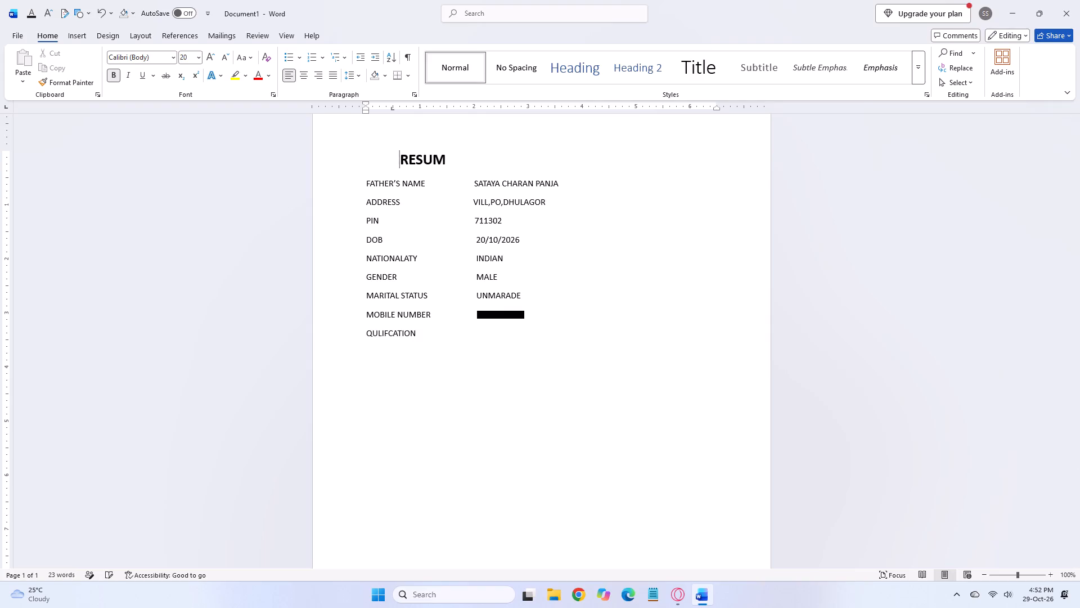
{"action": "key", "text": "space"}
{"action": "key", "text": "space"}
{"action": "key", "text": "space"}
{"action": "key", "text": "space"}
{"action": "key", "text": "space"}
{"action": "key", "text": "space"}
{"action": "key", "text": "space"}
{"action": "key", "text": "space"}
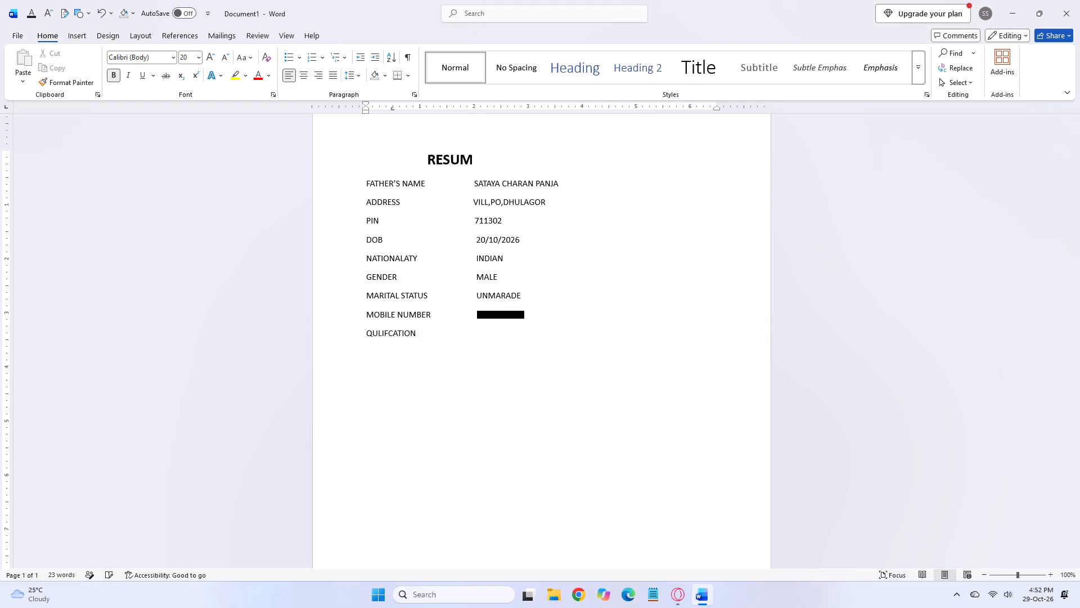
{"action": "key", "text": "space"}
{"action": "key", "text": "space"}
{"action": "key", "text": "space"}
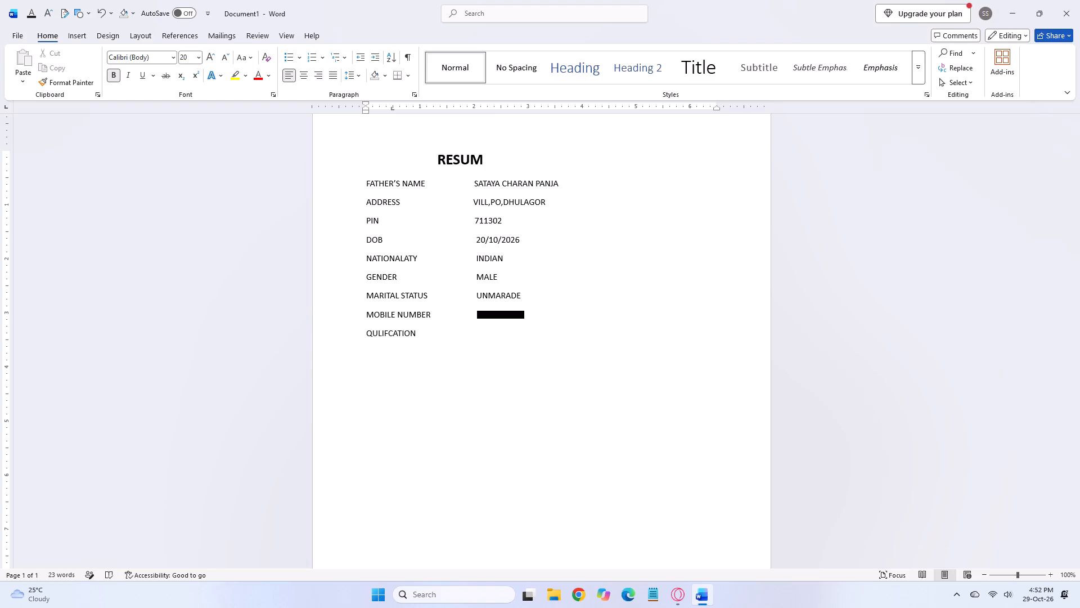
{"action": "key", "text": "space"}
{"action": "key", "text": "space"}
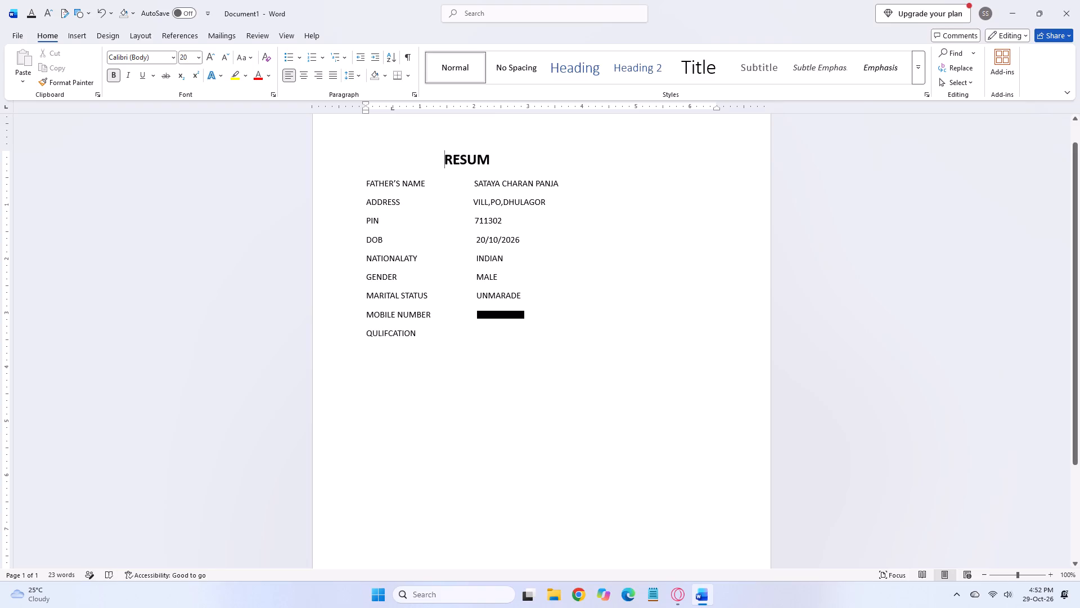
Underline the RESUM heading text without its leading spaces.
{"action": "left_click_drag", "start_coordinate": [444, 157], "coordinate": [533, 172]}
{"action": "left_click", "coordinate": [533, 172]}
{"action": "left_click_drag", "start_coordinate": [446, 163], "coordinate": [496, 159]}
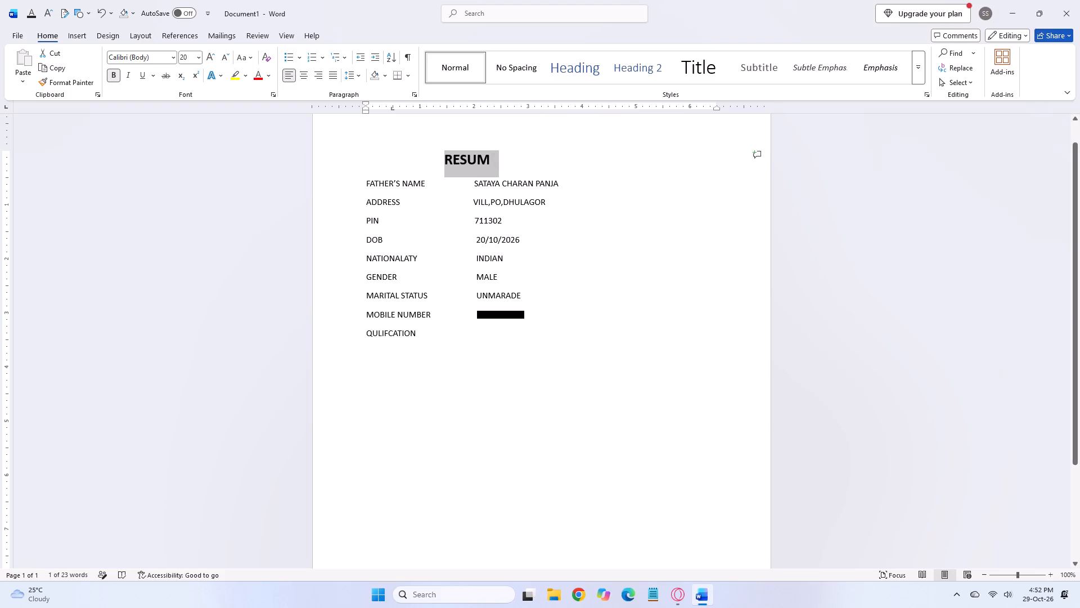
{"action": "double_click", "coordinate": [139, 71]}
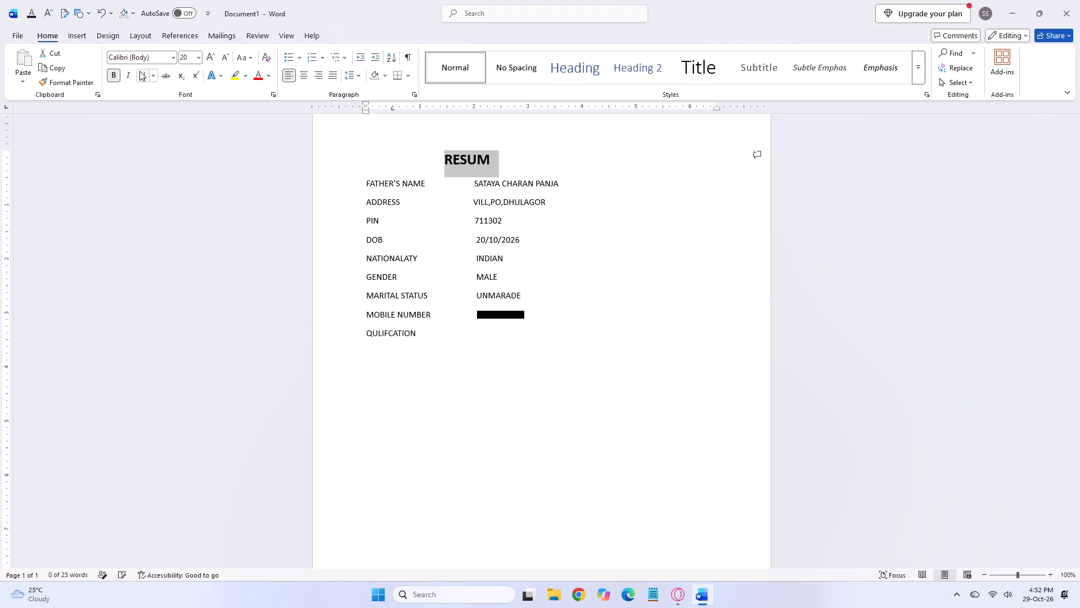
{"action": "double_click", "coordinate": [139, 71]}
{"action": "double_click", "coordinate": [139, 71]}
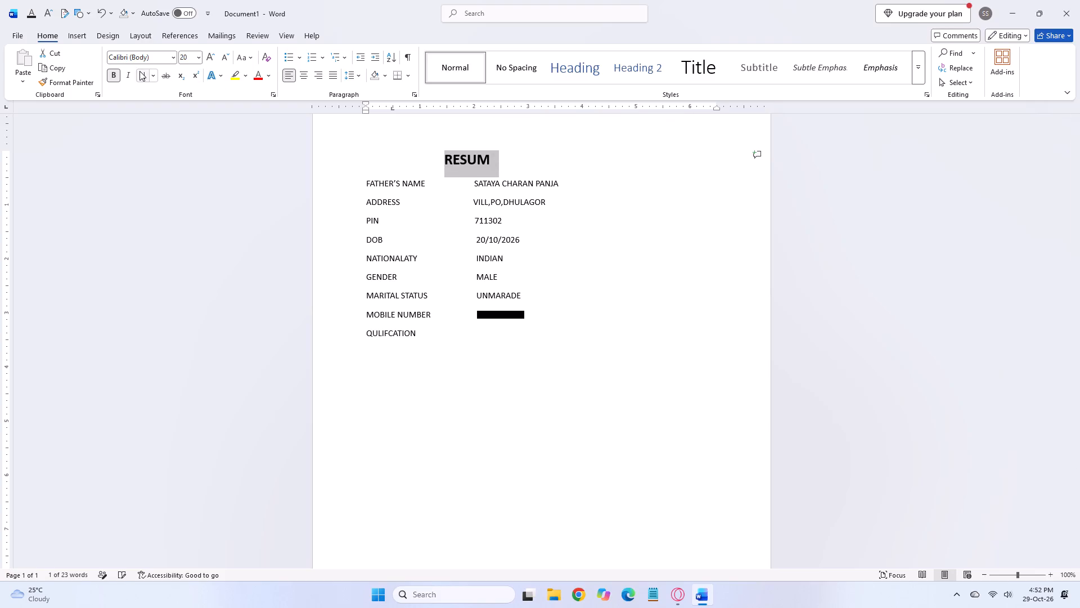
{"action": "double_click", "coordinate": [139, 71]}
{"action": "left_click", "coordinate": [139, 71]}
{"action": "left_click", "coordinate": [139, 71]}
{"action": "triple_click", "coordinate": [139, 71]}
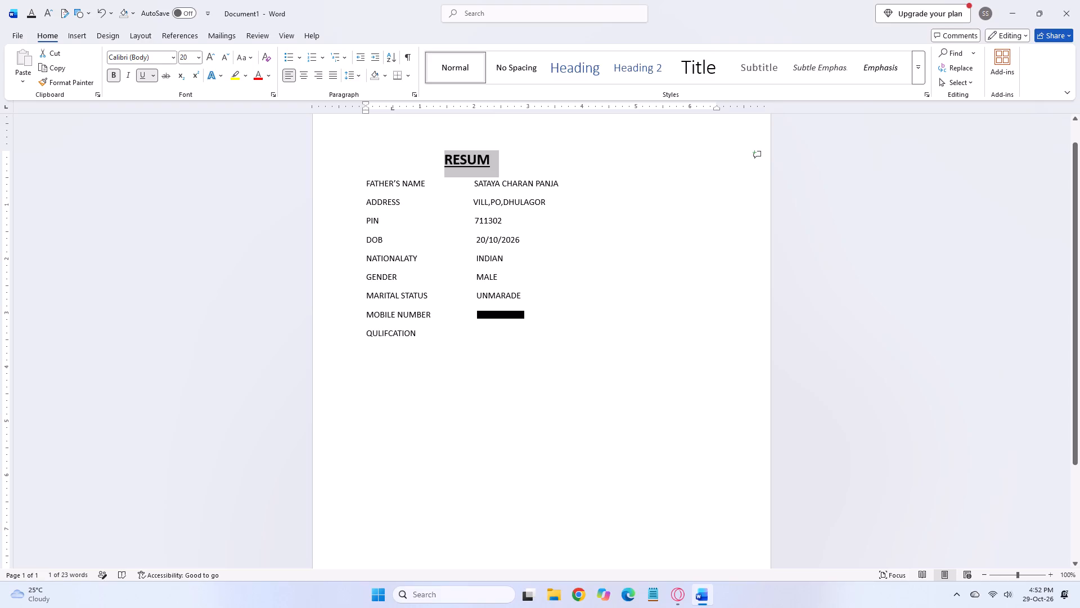
Make the FATHER'S NAME label bold.
{"action": "left_click", "coordinate": [418, 184]}
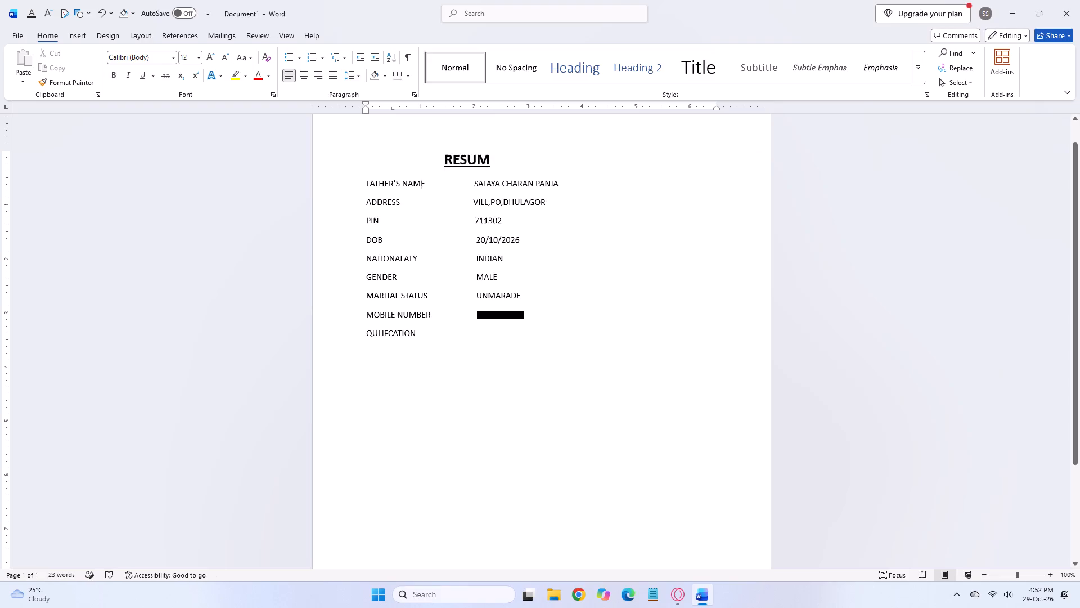
{"action": "left_click_drag", "start_coordinate": [364, 181], "coordinate": [398, 181]}
{"action": "left_click_drag", "start_coordinate": [398, 181], "coordinate": [418, 181]}
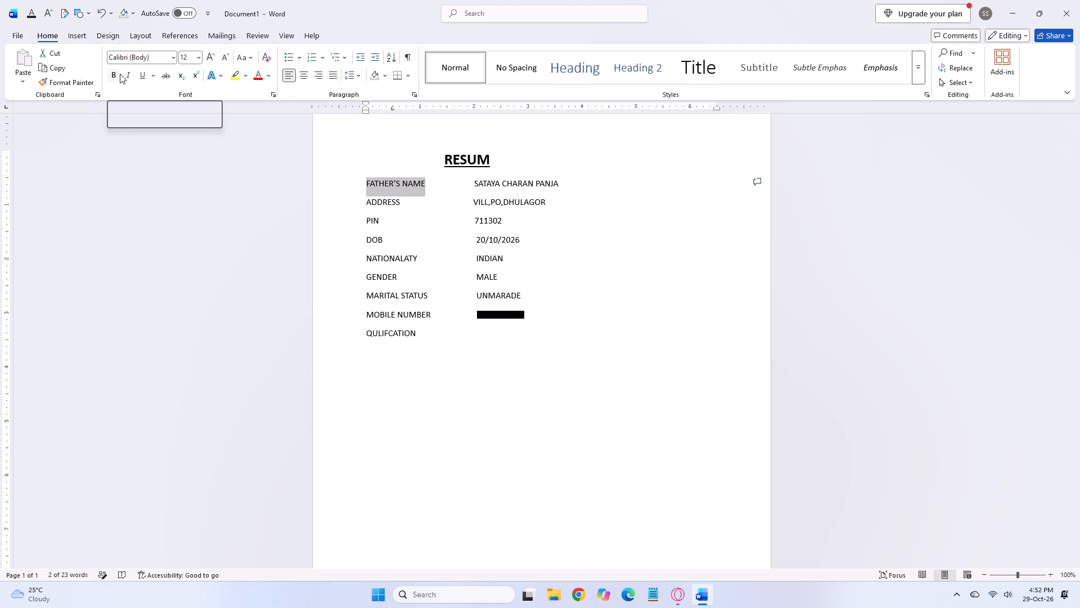
{"action": "left_click", "coordinate": [117, 74]}
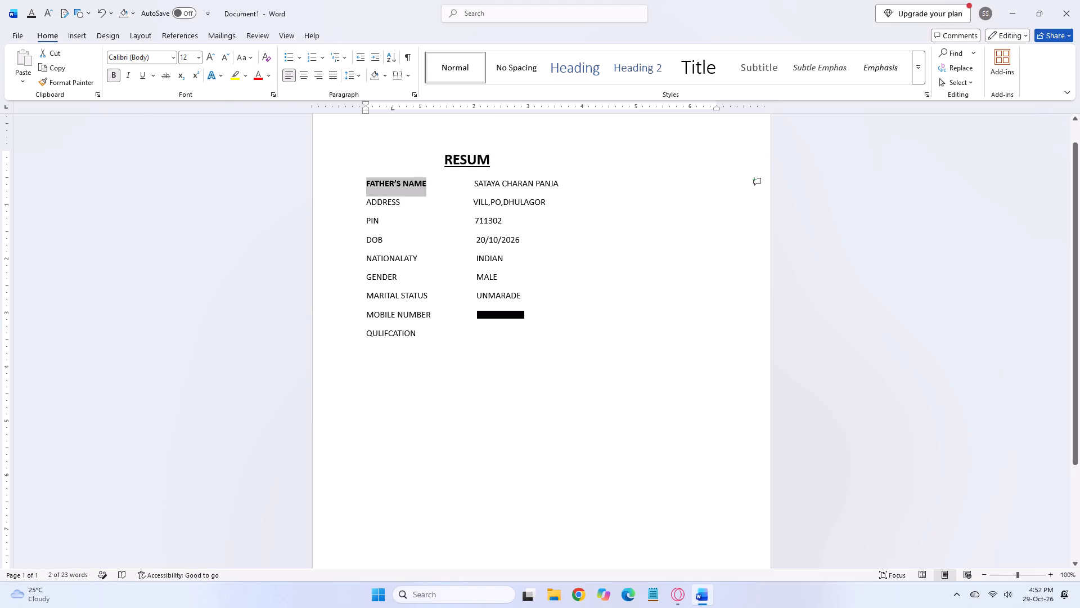
Make the ADDRESS label bold, leaving its value in regular weight.
{"action": "left_click_drag", "start_coordinate": [365, 197], "coordinate": [411, 285]}
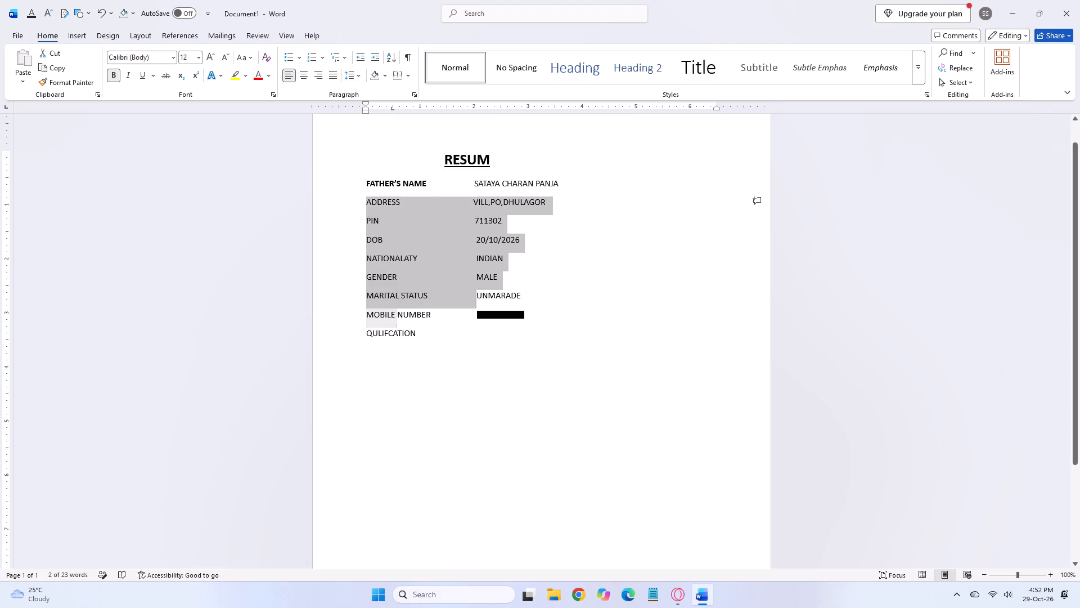
{"action": "left_click_drag", "start_coordinate": [411, 285], "coordinate": [435, 203]}
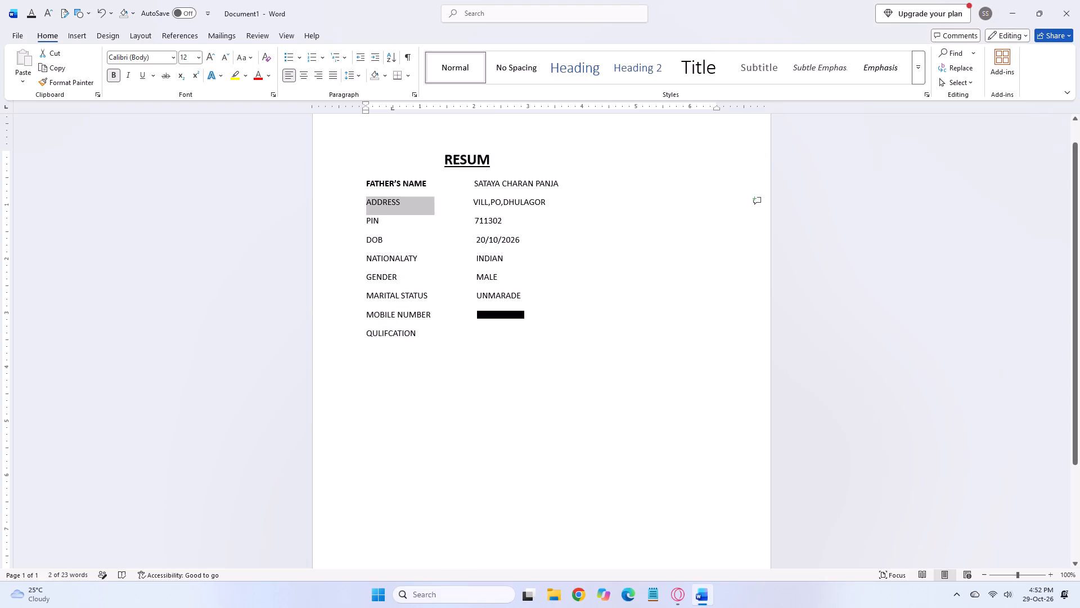
{"action": "left_click_drag", "start_coordinate": [435, 203], "coordinate": [408, 205]}
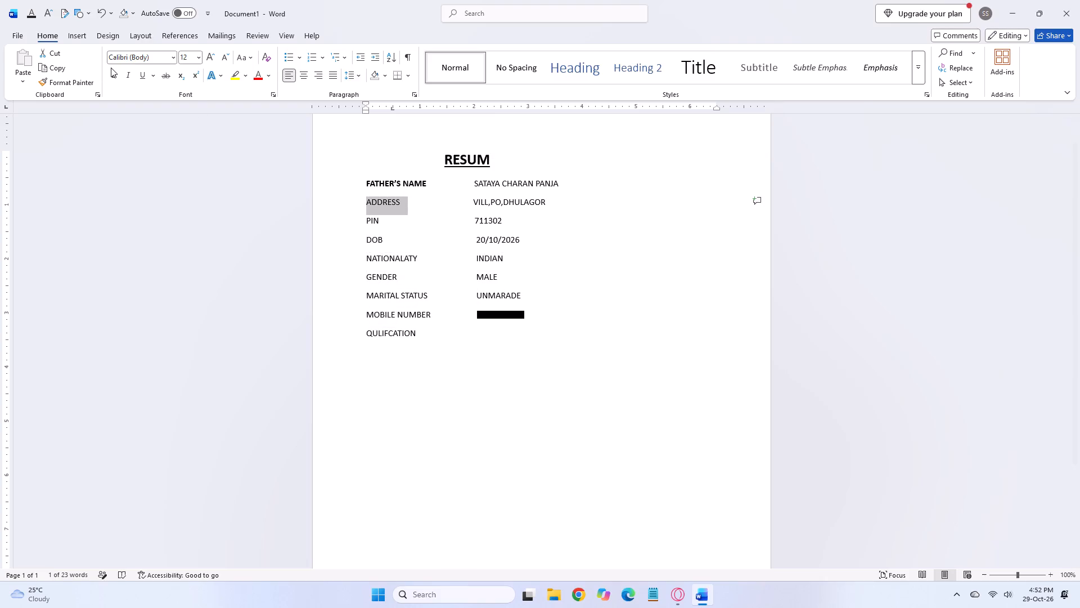
{"action": "triple_click", "coordinate": [111, 68]}
{"action": "double_click", "coordinate": [112, 76]}
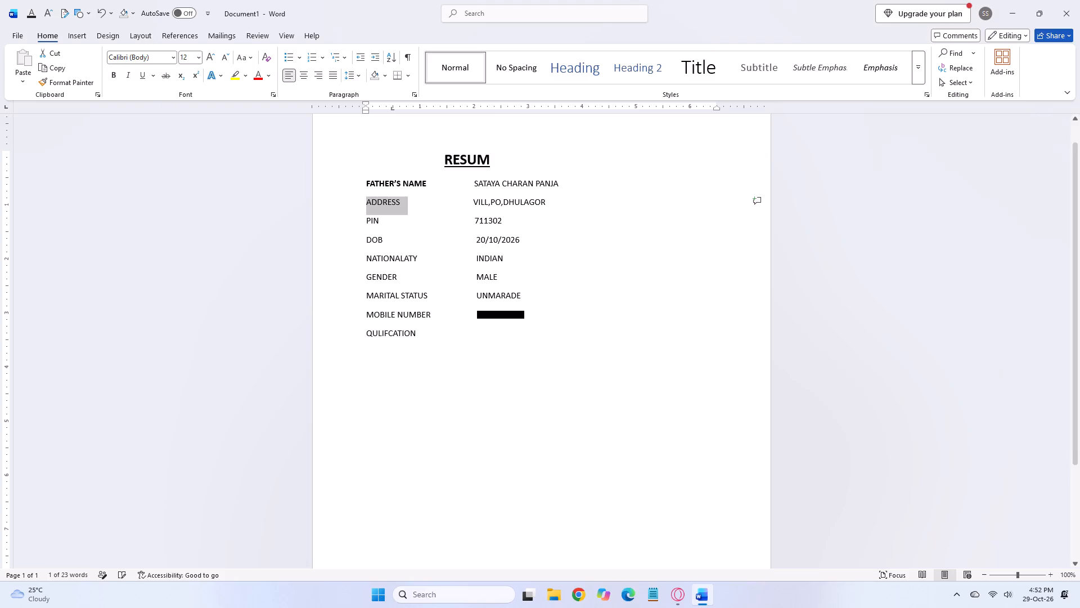
{"action": "left_click", "coordinate": [119, 72]}
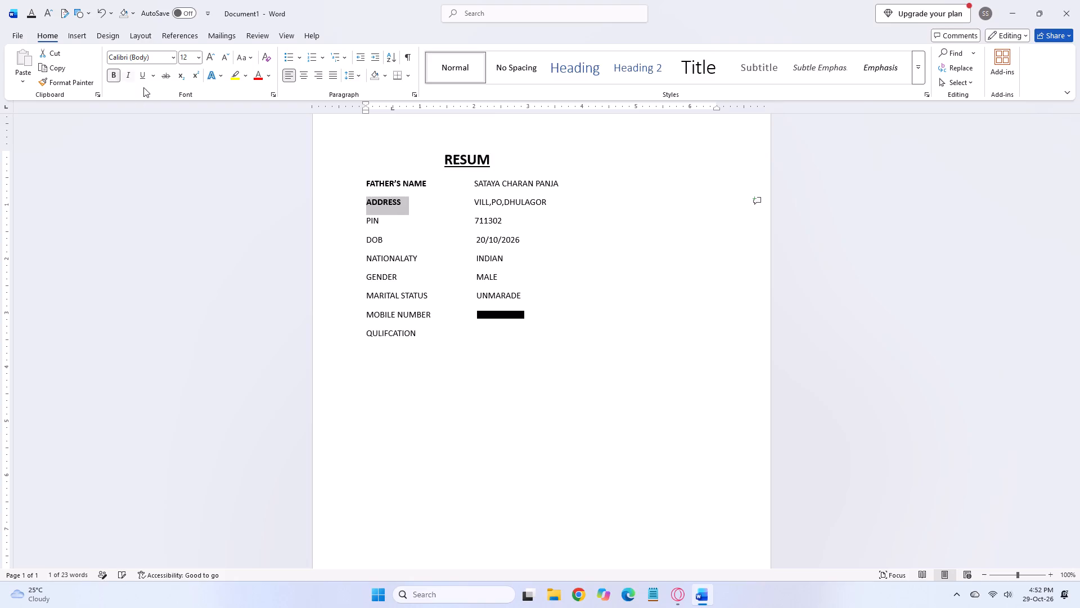
Make the PIN label bold, without its value.
{"action": "left_click_drag", "start_coordinate": [363, 220], "coordinate": [383, 220]}
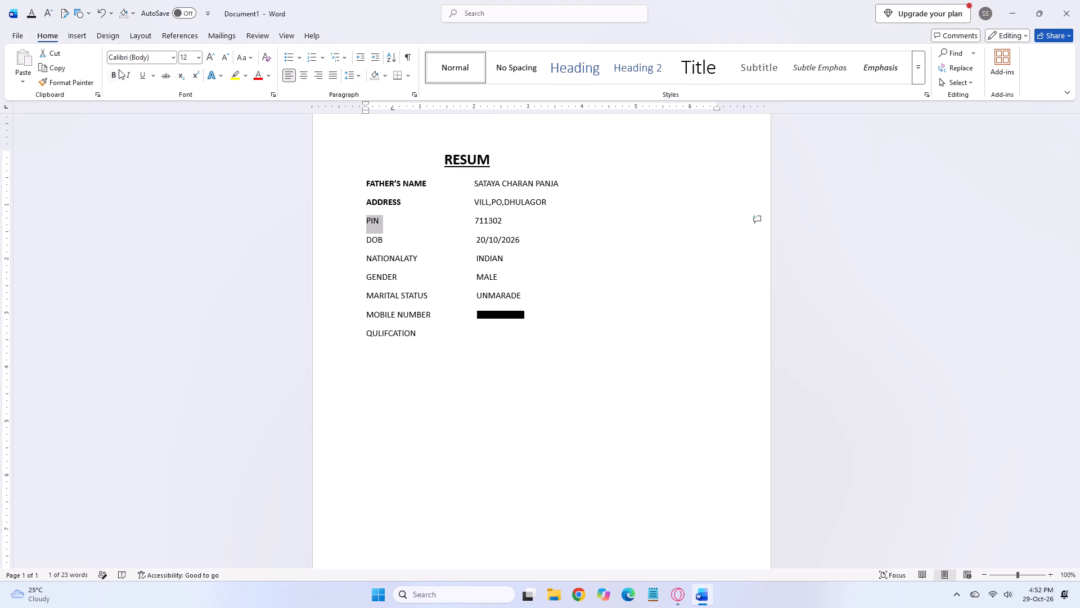
{"action": "left_click", "coordinate": [109, 75]}
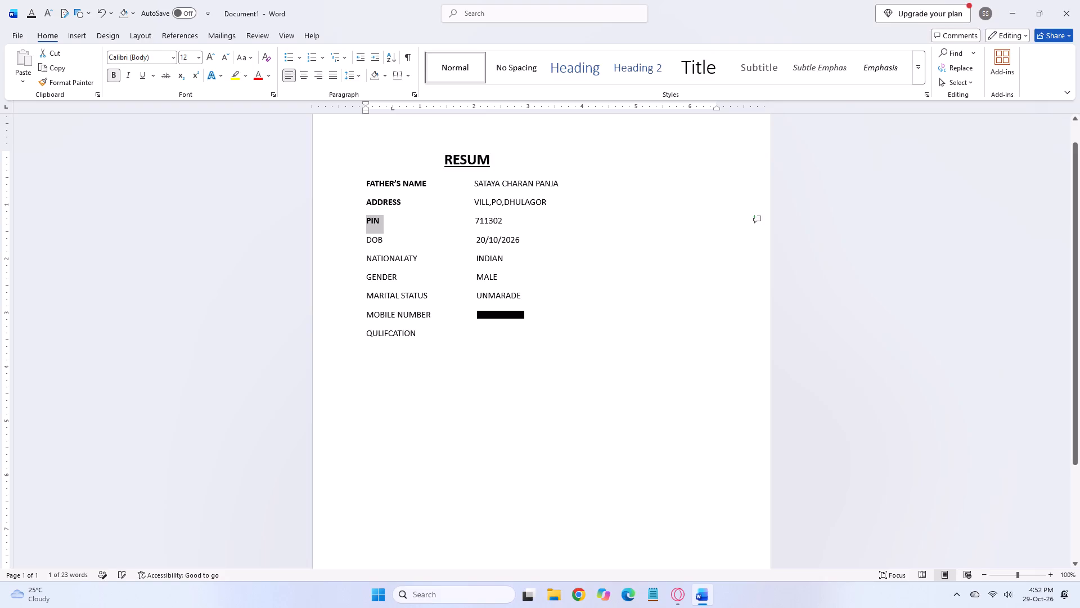
Make the DOB label bold, without the date beside it.
{"action": "left_click_drag", "start_coordinate": [359, 237], "coordinate": [379, 236]}
{"action": "double_click", "coordinate": [379, 236]}
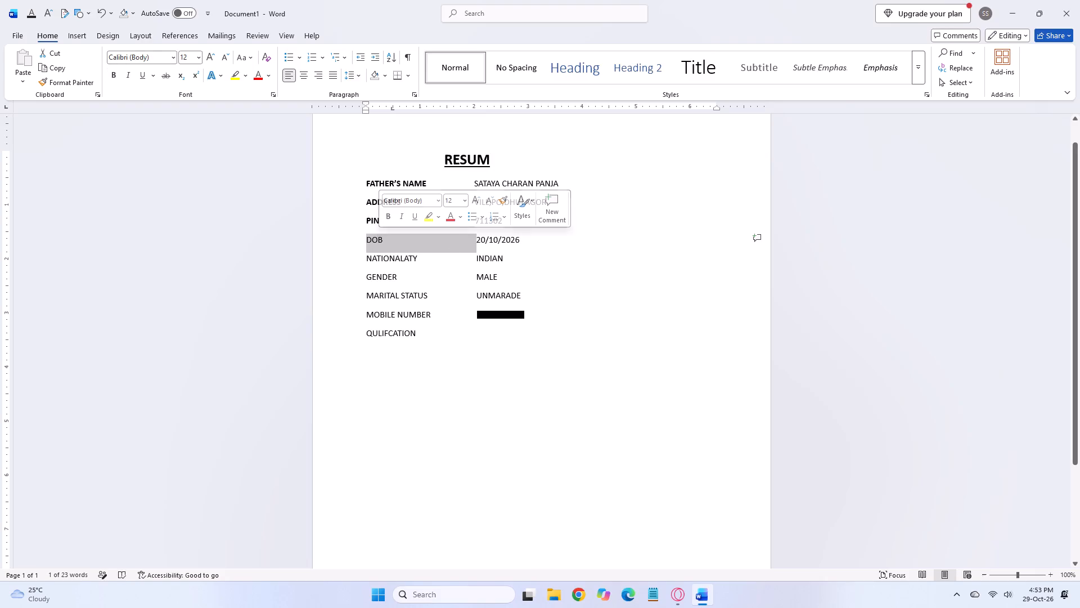
{"action": "double_click", "coordinate": [726, 342]}
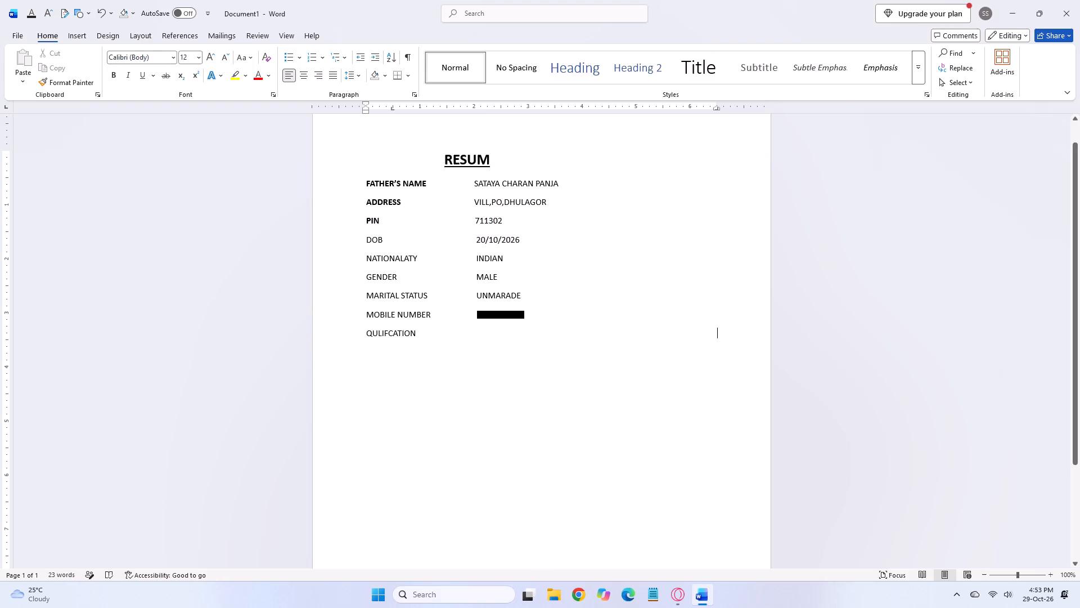
{"action": "left_click_drag", "start_coordinate": [366, 235], "coordinate": [394, 241]}
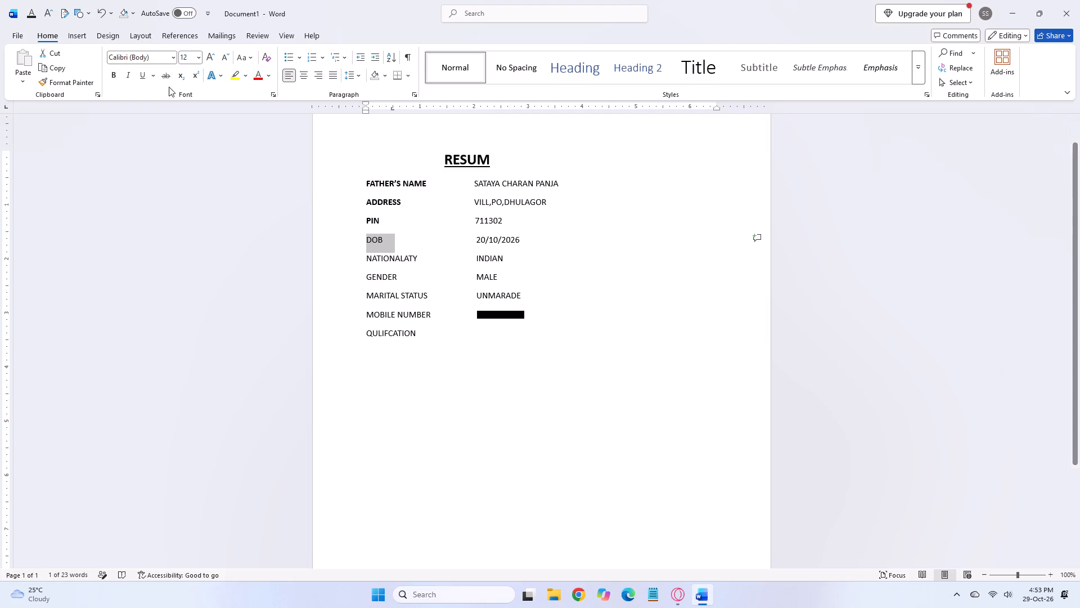
{"action": "left_click", "coordinate": [115, 74]}
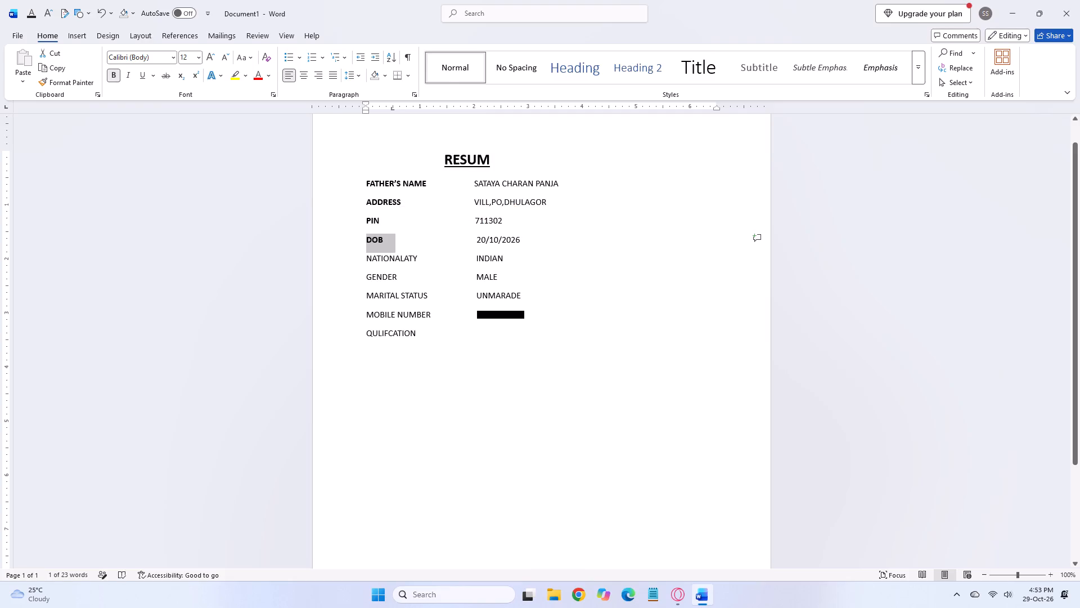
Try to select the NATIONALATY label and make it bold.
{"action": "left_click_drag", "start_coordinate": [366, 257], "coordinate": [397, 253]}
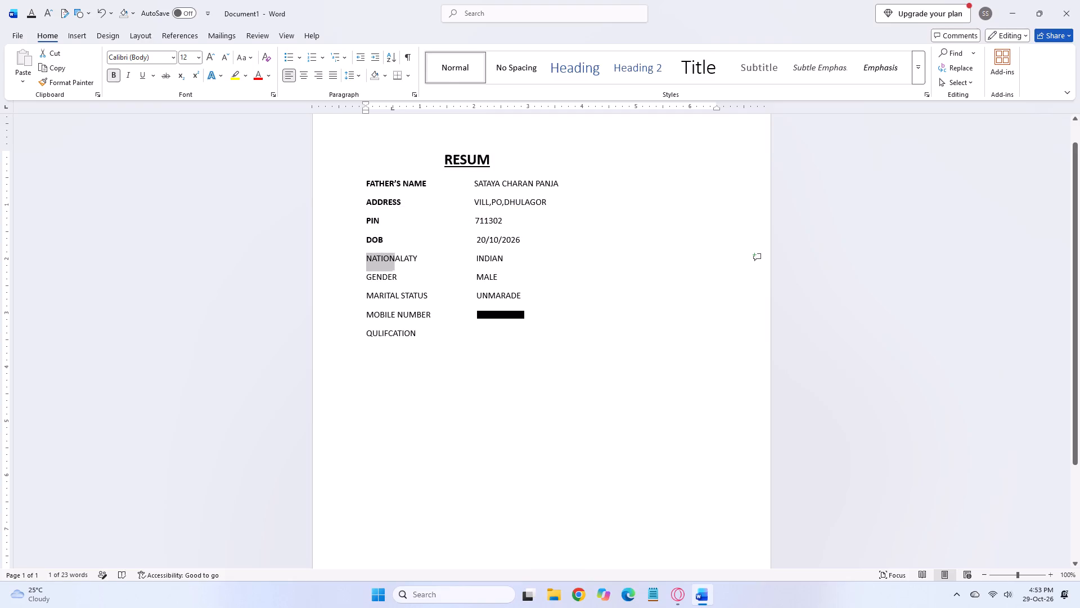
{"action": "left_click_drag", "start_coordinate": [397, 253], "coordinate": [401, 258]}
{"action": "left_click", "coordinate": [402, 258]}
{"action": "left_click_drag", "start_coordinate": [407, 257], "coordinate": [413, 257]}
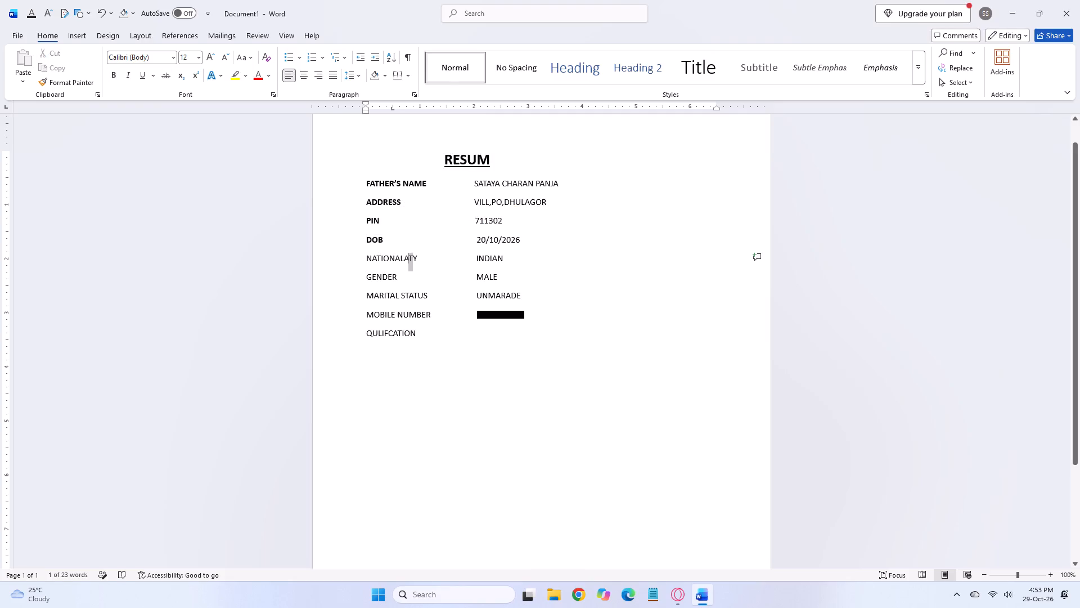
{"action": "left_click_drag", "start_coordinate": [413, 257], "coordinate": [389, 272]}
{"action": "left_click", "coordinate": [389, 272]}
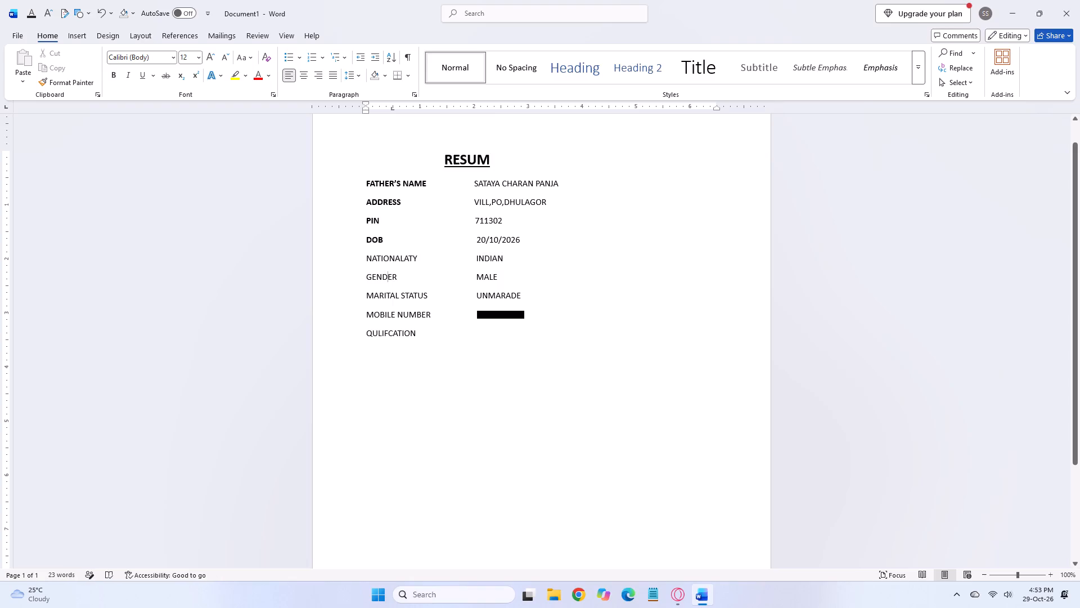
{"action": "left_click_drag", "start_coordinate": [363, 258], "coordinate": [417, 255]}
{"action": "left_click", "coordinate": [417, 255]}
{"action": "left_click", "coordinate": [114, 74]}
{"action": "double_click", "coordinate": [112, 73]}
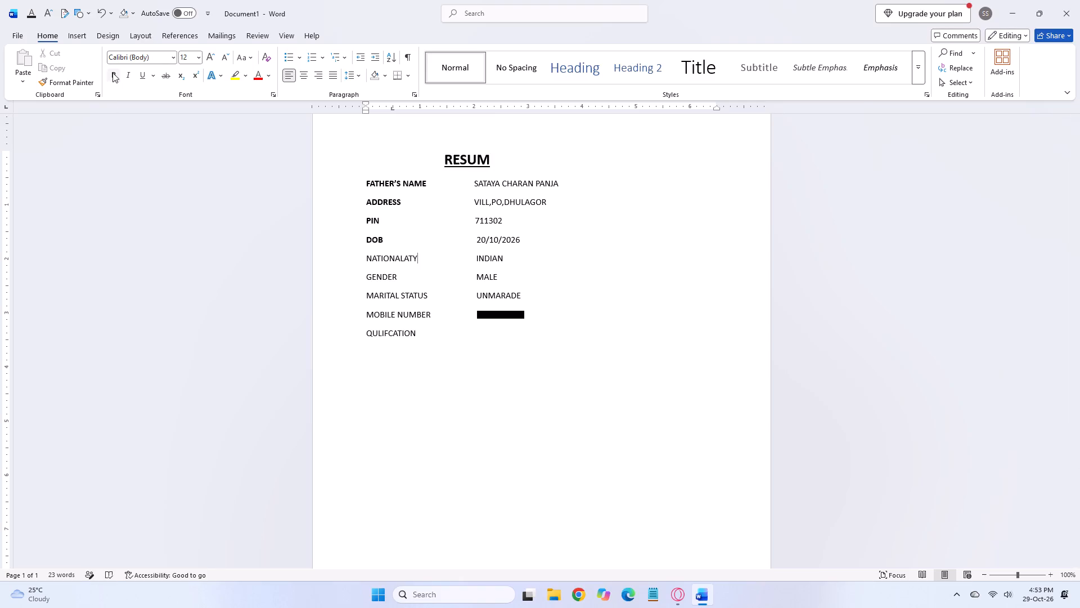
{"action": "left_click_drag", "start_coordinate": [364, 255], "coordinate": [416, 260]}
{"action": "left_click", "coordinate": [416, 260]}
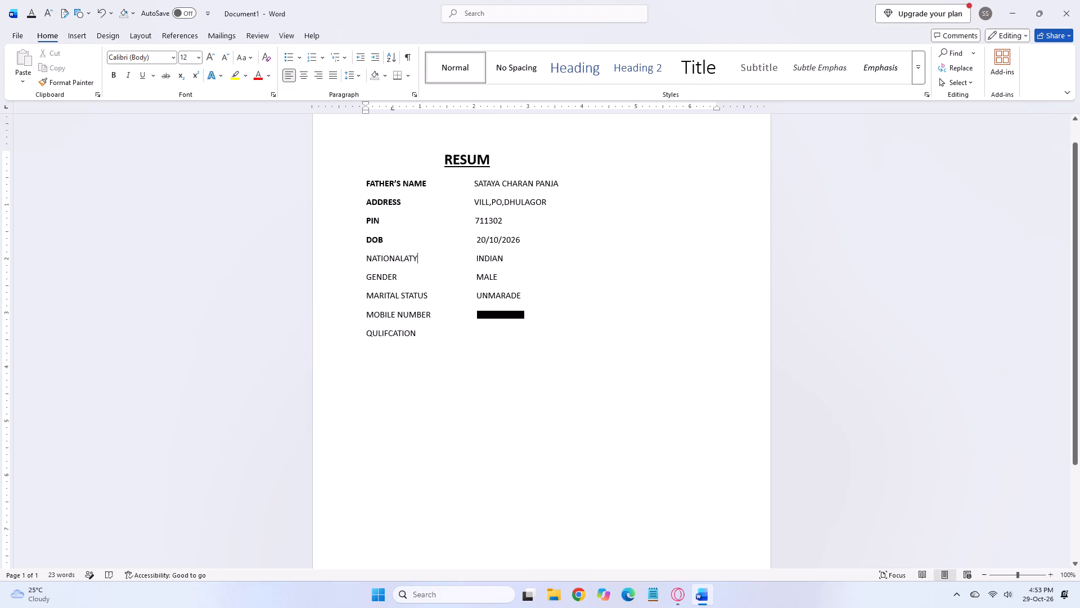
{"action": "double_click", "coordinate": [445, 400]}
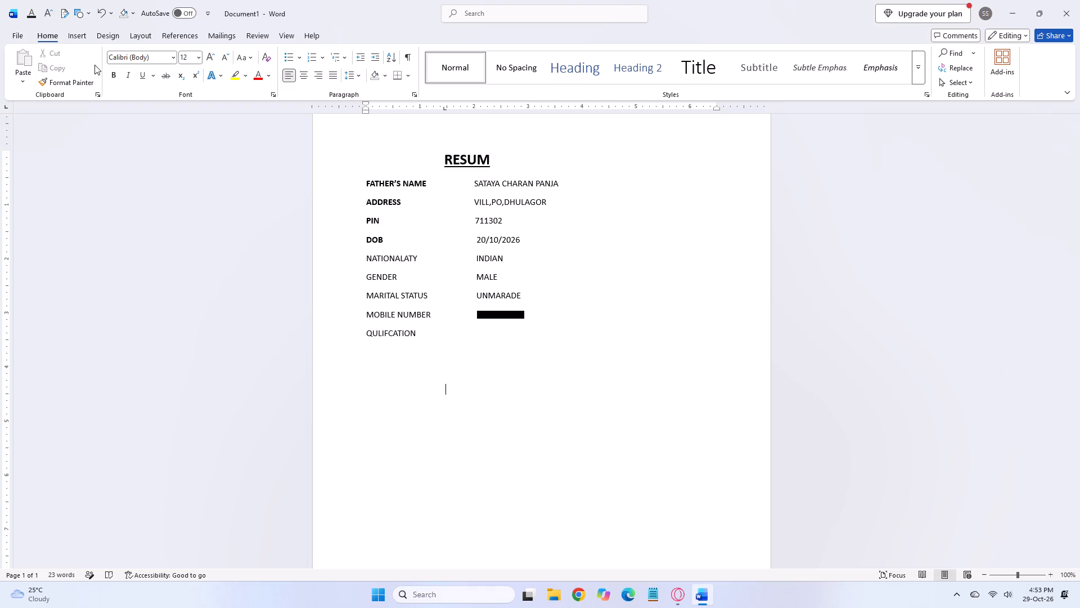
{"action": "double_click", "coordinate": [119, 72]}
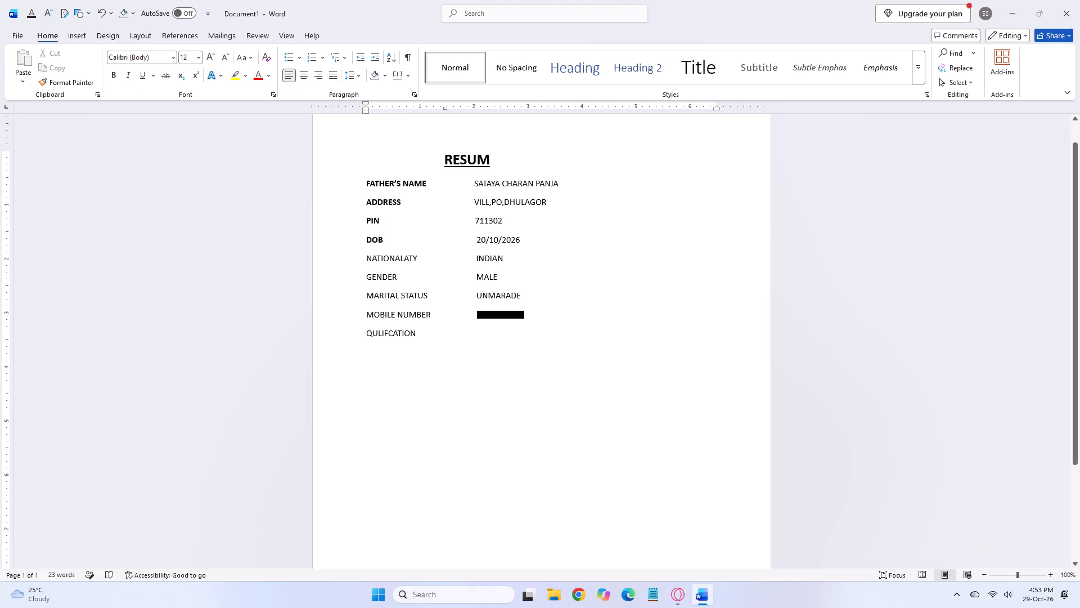
Make the whole NATIONALATY label bold, without its value INDIAN.
{"action": "left_click_drag", "start_coordinate": [360, 257], "coordinate": [391, 257]}
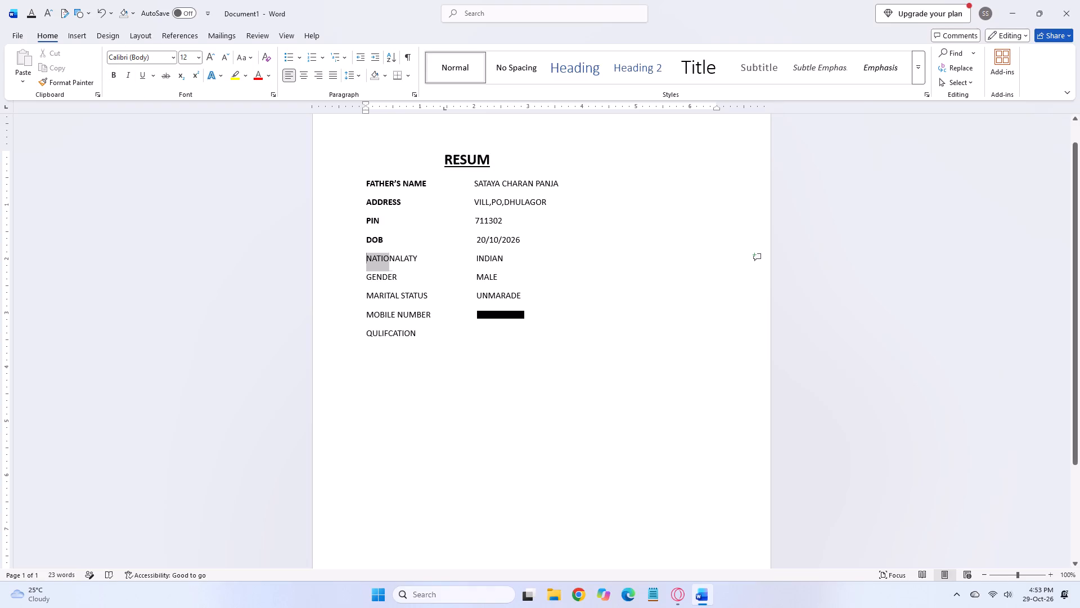
{"action": "left_click_drag", "start_coordinate": [391, 257], "coordinate": [425, 257]}
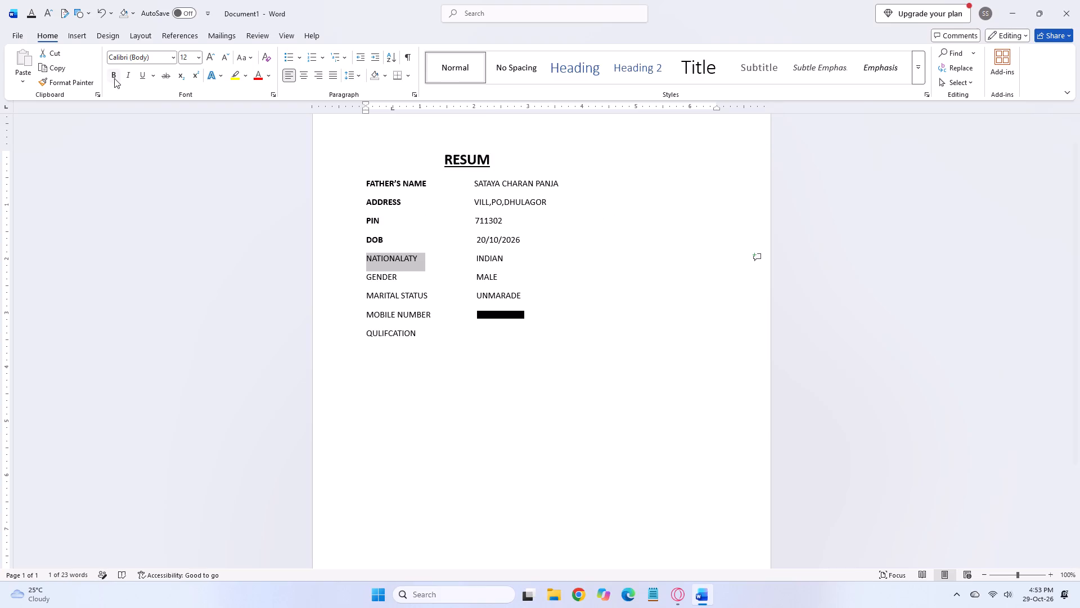
{"action": "double_click", "coordinate": [116, 77]}
{"action": "left_click", "coordinate": [114, 70]}
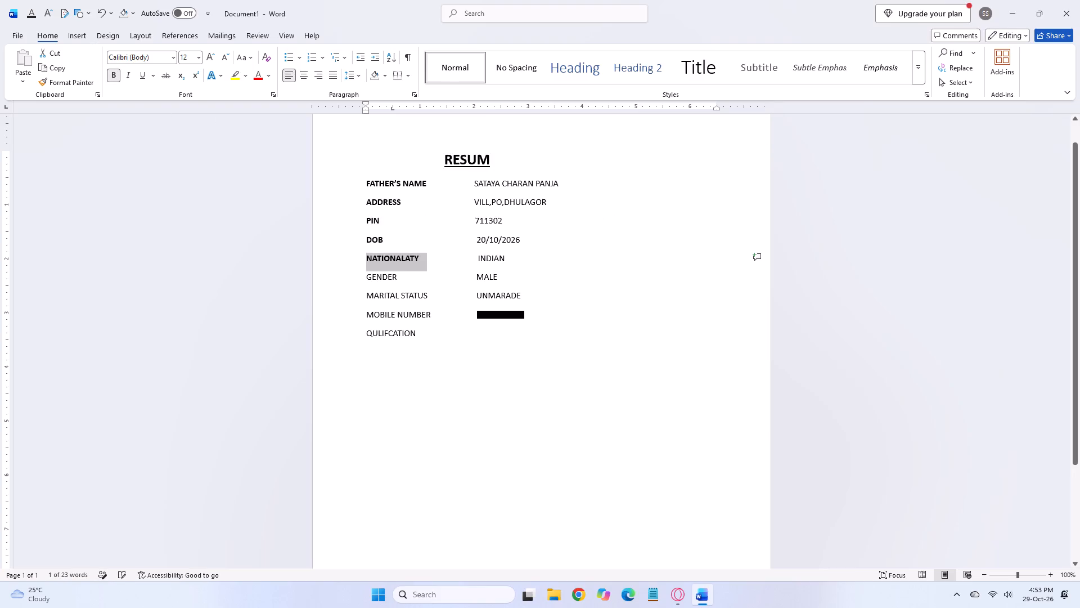
Make the GENDER label bold, without its value MALE.
{"action": "left_click", "coordinate": [366, 272]}
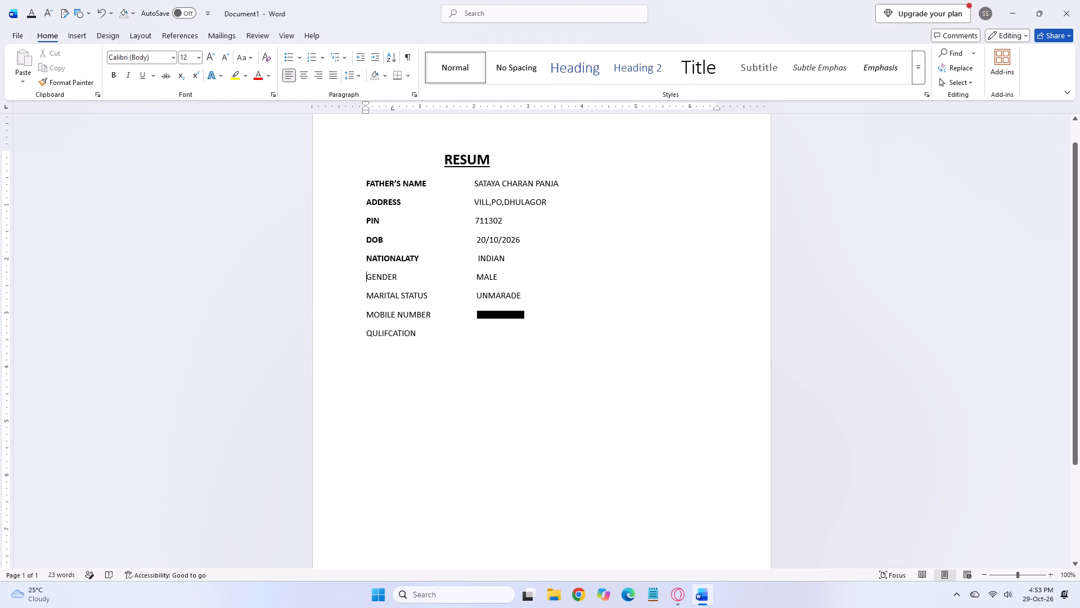
{"action": "triple_click", "coordinate": [368, 276]}
{"action": "left_click", "coordinate": [368, 276]}
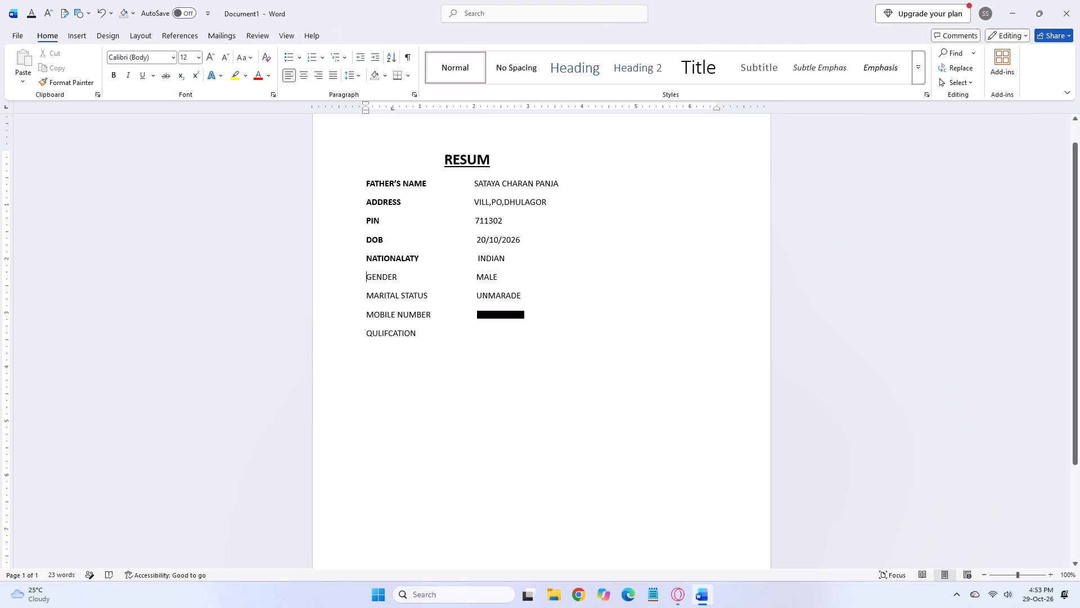
{"action": "left_click", "coordinate": [368, 276]}
{"action": "left_click_drag", "start_coordinate": [368, 276], "coordinate": [403, 272]}
{"action": "double_click", "coordinate": [119, 74]}
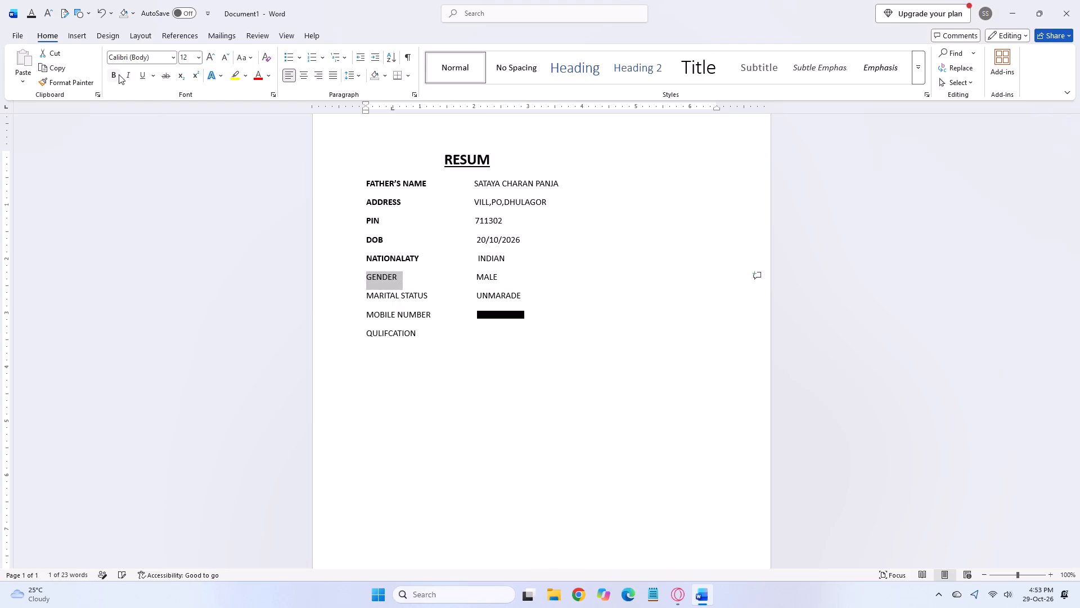
{"action": "left_click", "coordinate": [119, 74]}
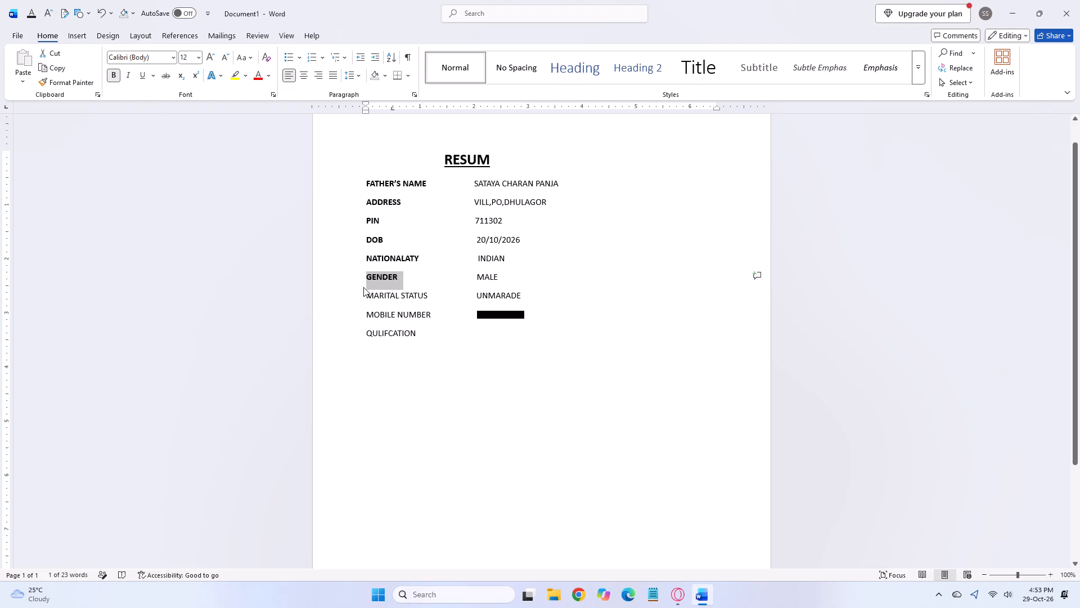
Make the full MARITAL STATUS label bold, without its value.
{"action": "left_click_drag", "start_coordinate": [368, 292], "coordinate": [408, 292]}
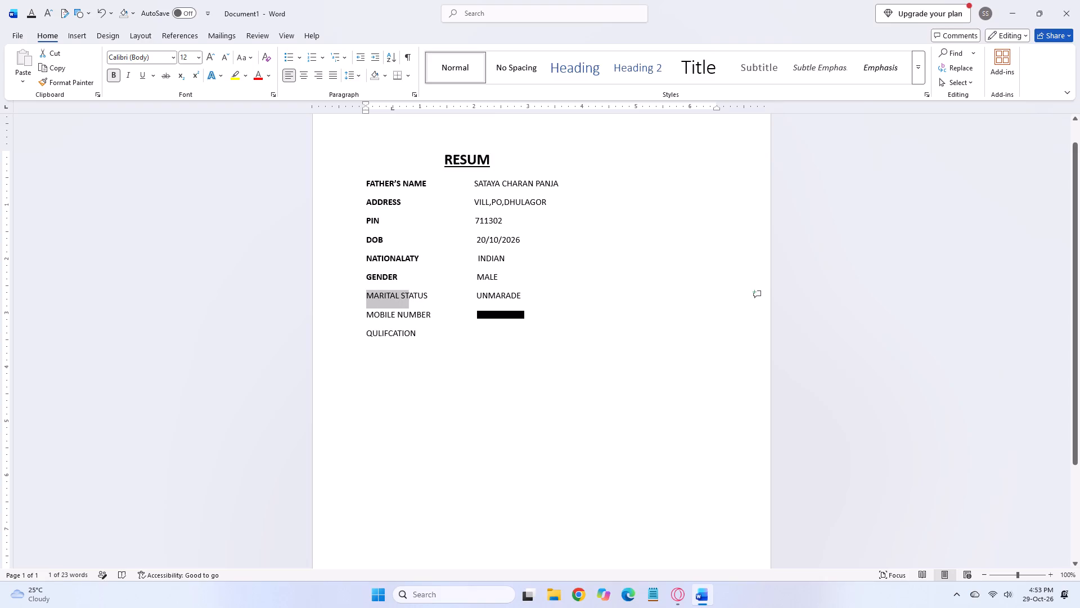
{"action": "left_click_drag", "start_coordinate": [408, 292], "coordinate": [429, 290]}
{"action": "left_click", "coordinate": [112, 74]}
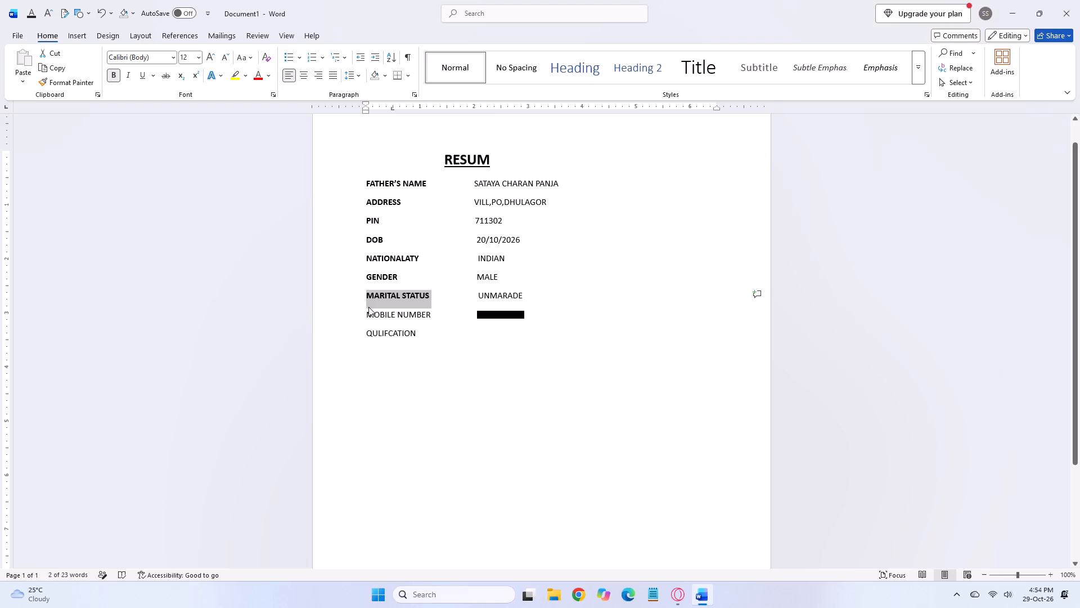
Make the whole MOBILE NUMBER label bold, without its value.
{"action": "left_click_drag", "start_coordinate": [366, 309], "coordinate": [417, 314]}
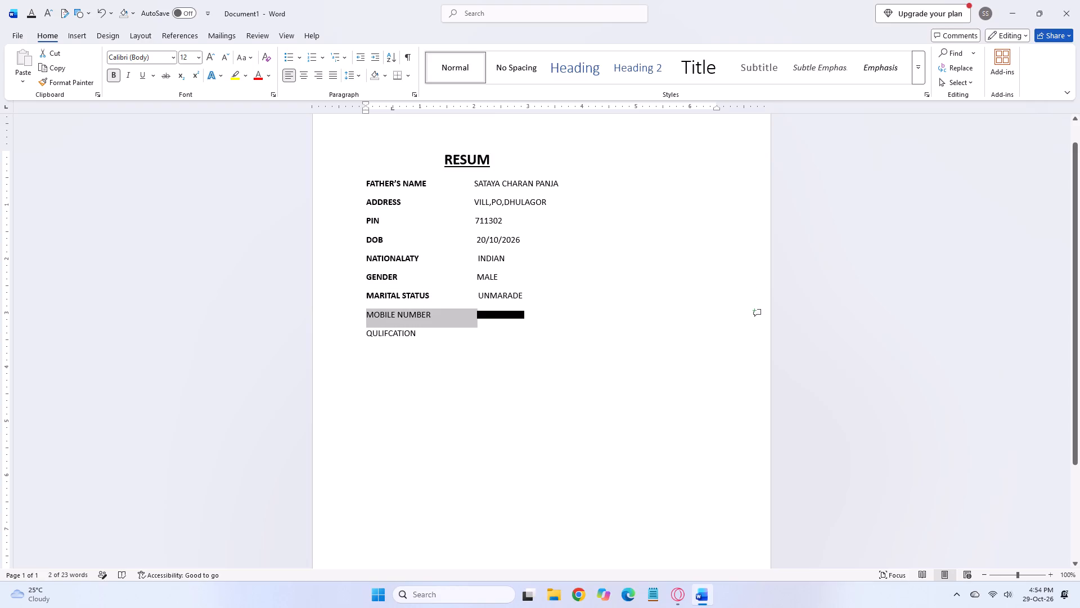
{"action": "left_click_drag", "start_coordinate": [417, 314], "coordinate": [432, 309]}
{"action": "left_click_drag", "start_coordinate": [432, 309], "coordinate": [433, 307]}
{"action": "left_click", "coordinate": [412, 320]}
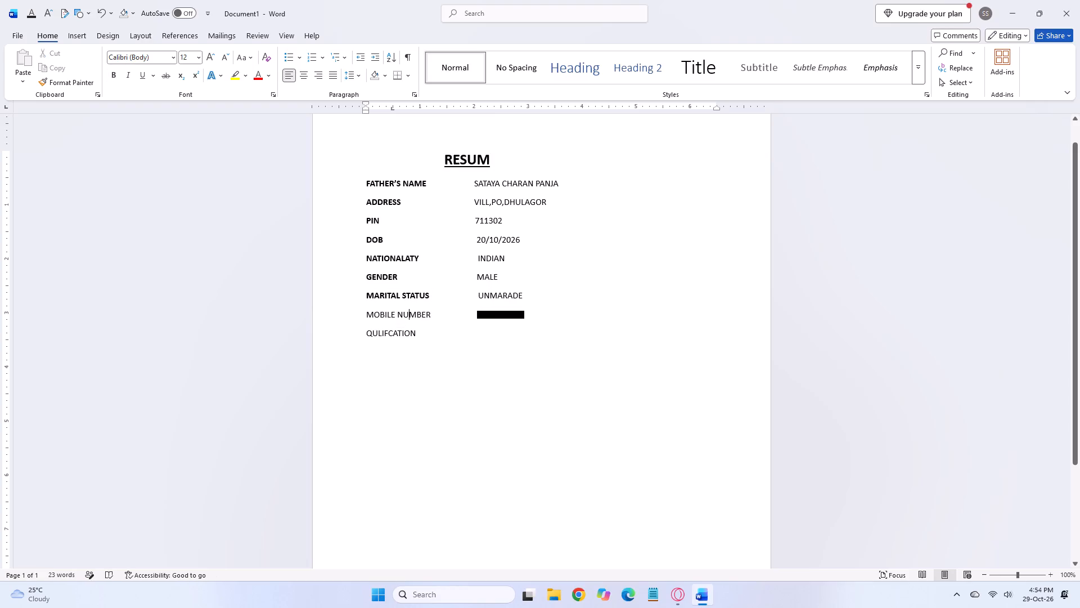
{"action": "left_click_drag", "start_coordinate": [367, 315], "coordinate": [429, 320]}
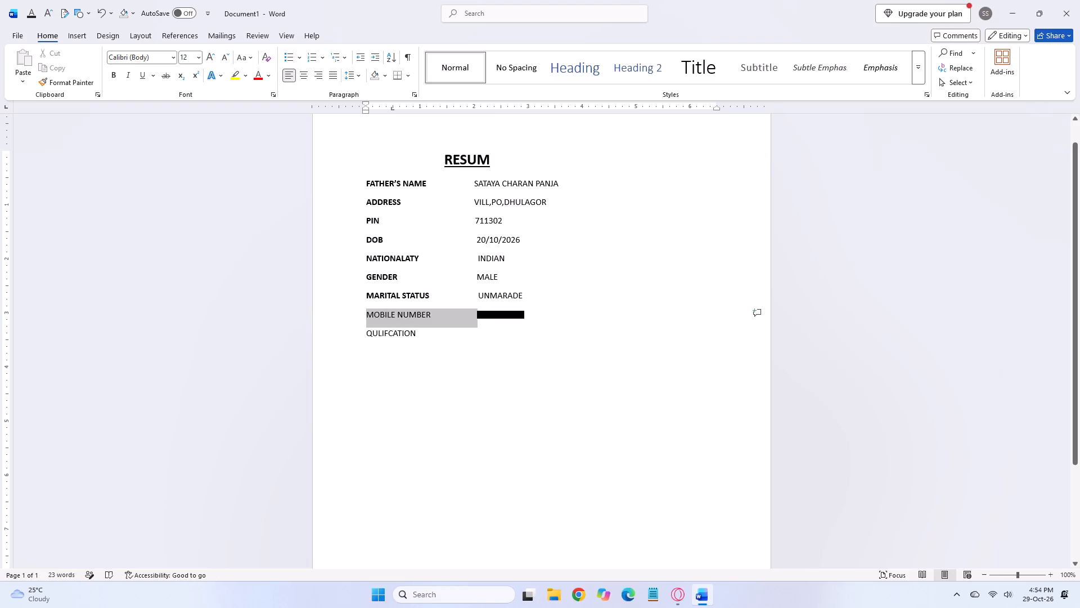
{"action": "left_click_drag", "start_coordinate": [429, 320], "coordinate": [431, 319]}
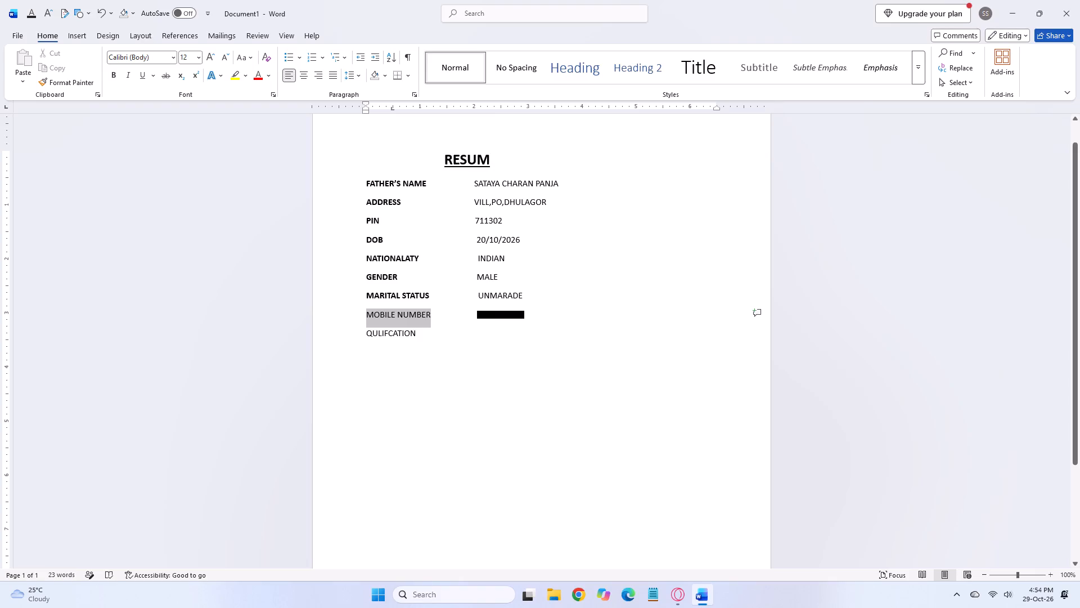
{"action": "left_click_drag", "start_coordinate": [431, 319], "coordinate": [432, 318]}
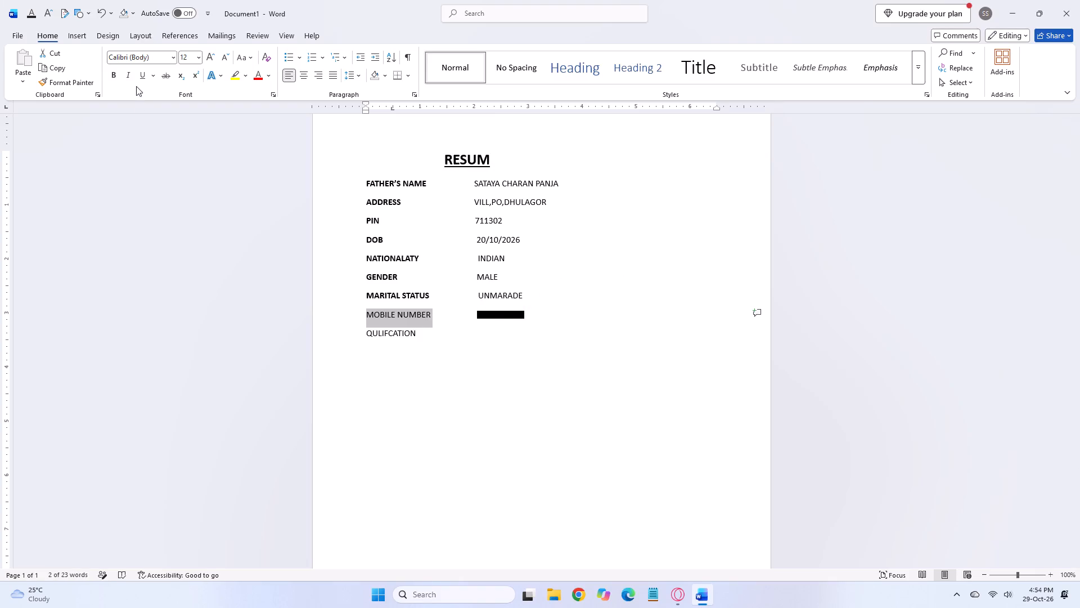
{"action": "left_click", "coordinate": [111, 74]}
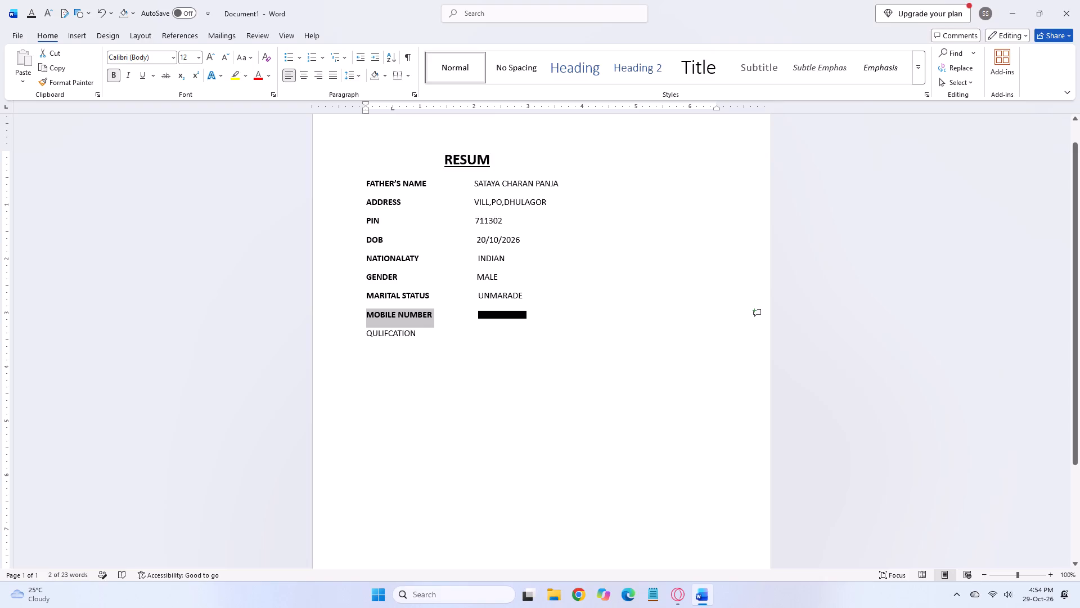
Make the whole QULIFCATION label bold.
{"action": "left_click_drag", "start_coordinate": [368, 332], "coordinate": [415, 332]}
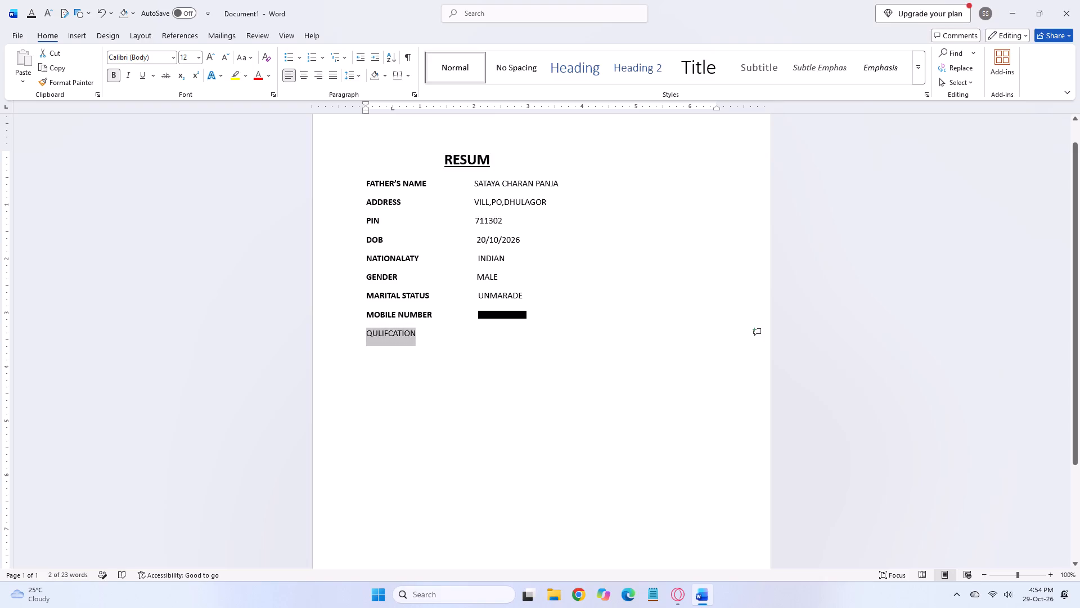
{"action": "left_click_drag", "start_coordinate": [415, 332], "coordinate": [420, 332]}
{"action": "left_click", "coordinate": [420, 332]}
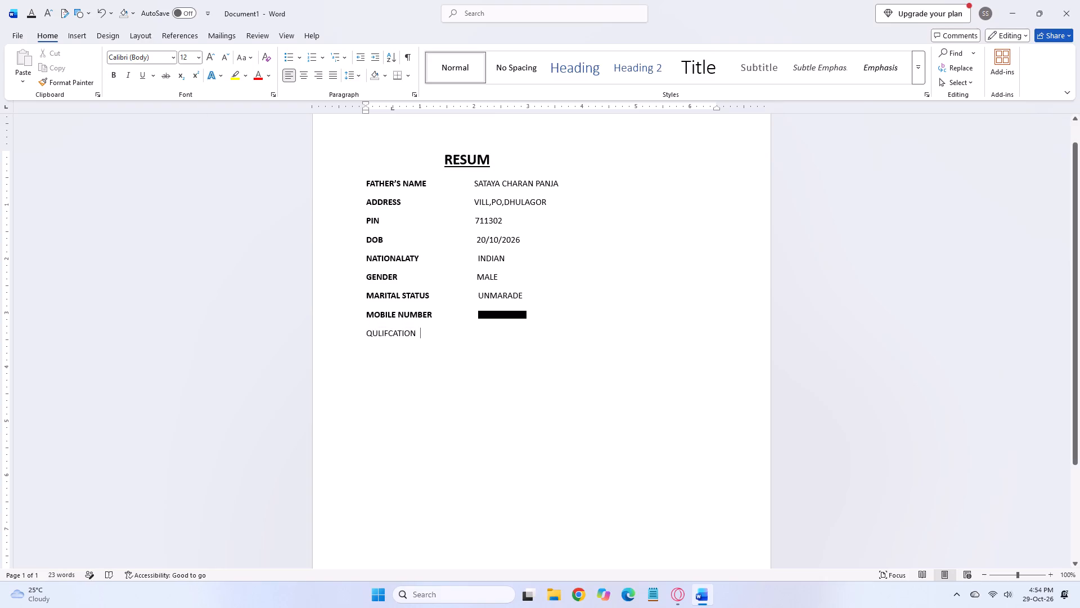
{"action": "left_click_drag", "start_coordinate": [367, 333], "coordinate": [411, 330]}
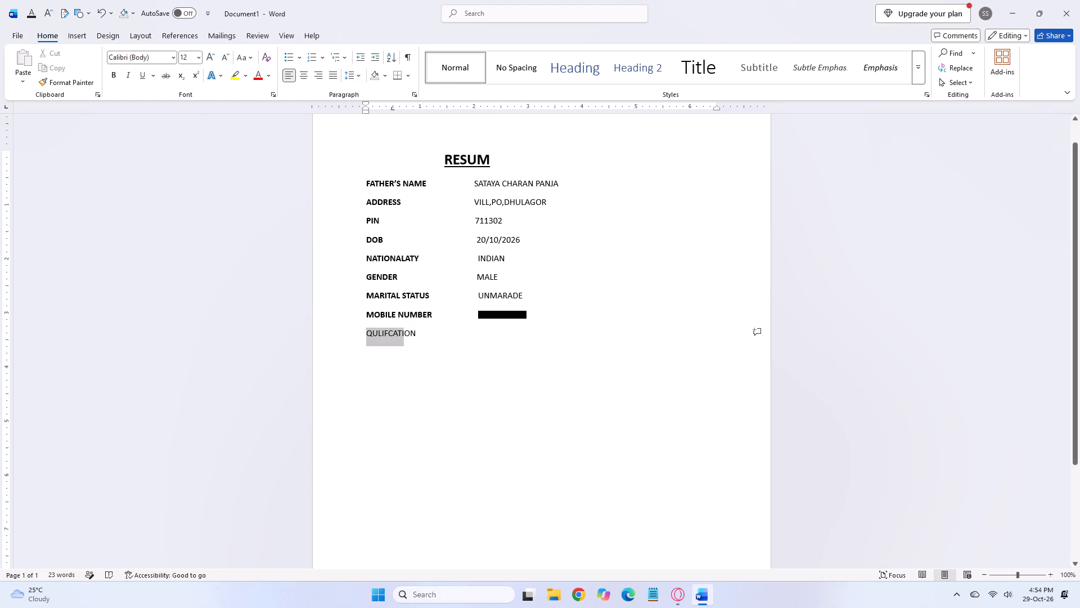
{"action": "left_click_drag", "start_coordinate": [411, 330], "coordinate": [422, 328]}
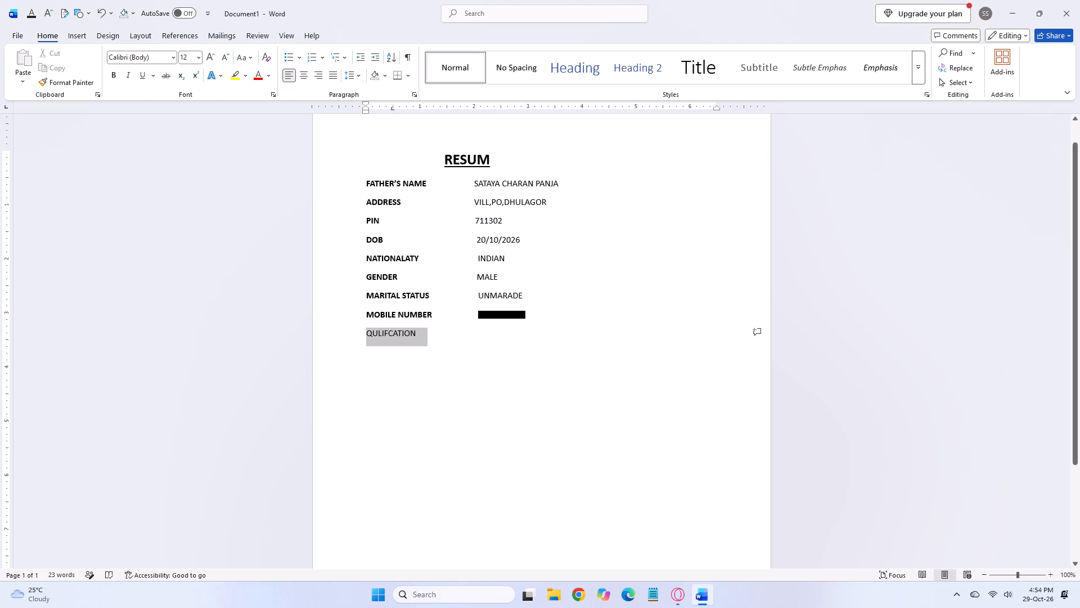
{"action": "left_click_drag", "start_coordinate": [422, 328], "coordinate": [412, 333]}
{"action": "left_click", "coordinate": [412, 333]}
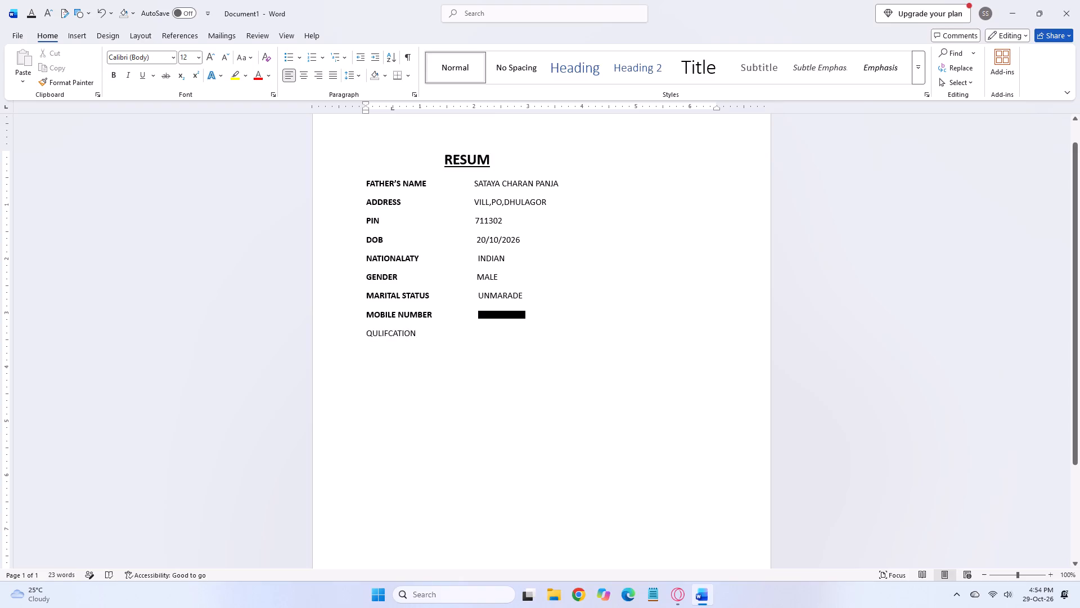
{"action": "left_click_drag", "start_coordinate": [367, 334], "coordinate": [405, 336]}
{"action": "left_click_drag", "start_coordinate": [405, 336], "coordinate": [415, 337]}
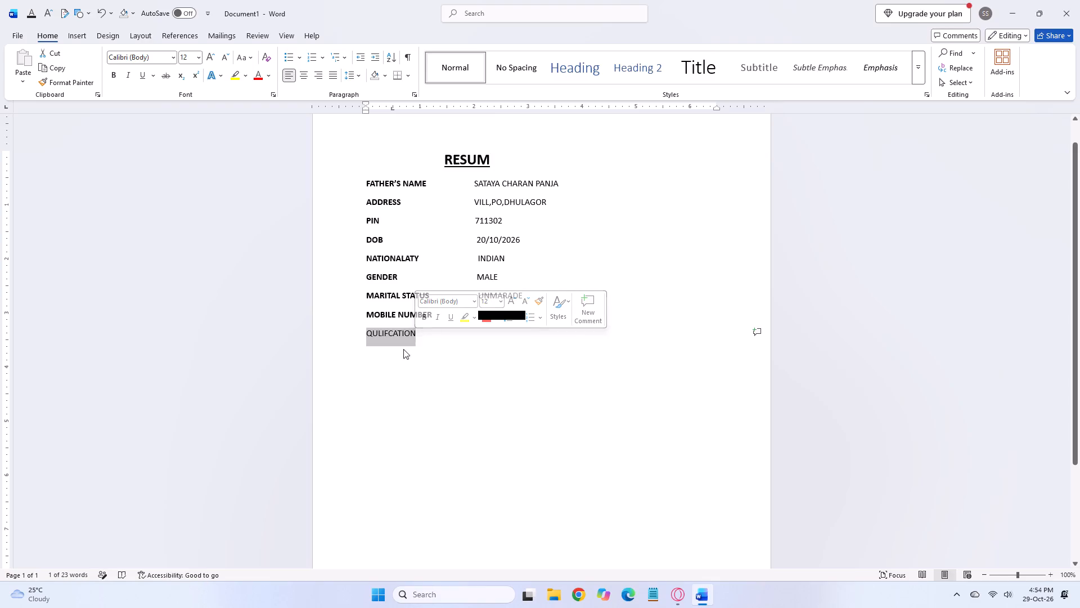
{"action": "left_click", "coordinate": [110, 74]}
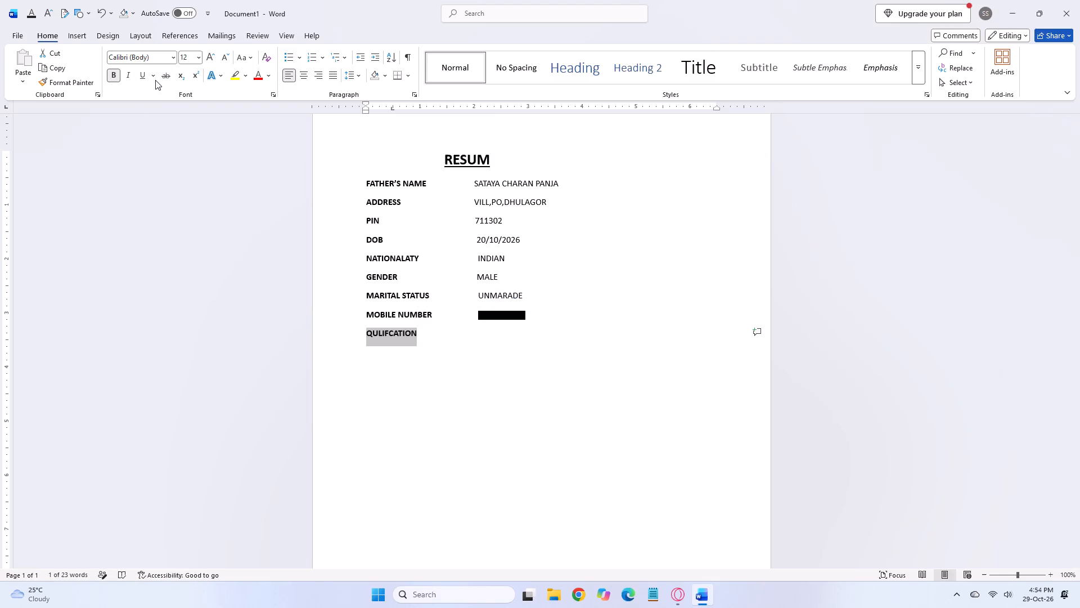
Underline the bold QULIFCATION label.
{"action": "left_click", "coordinate": [139, 77]}
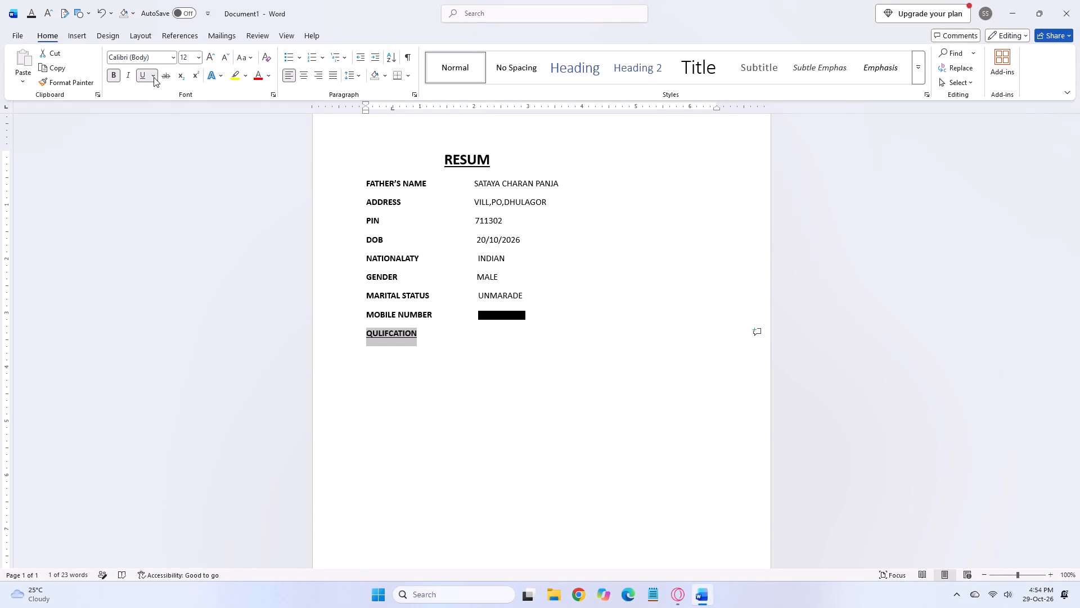
{"action": "double_click", "coordinate": [154, 77]}
{"action": "double_click", "coordinate": [154, 77]}
{"action": "left_click_drag", "start_coordinate": [154, 77], "coordinate": [154, 99]}
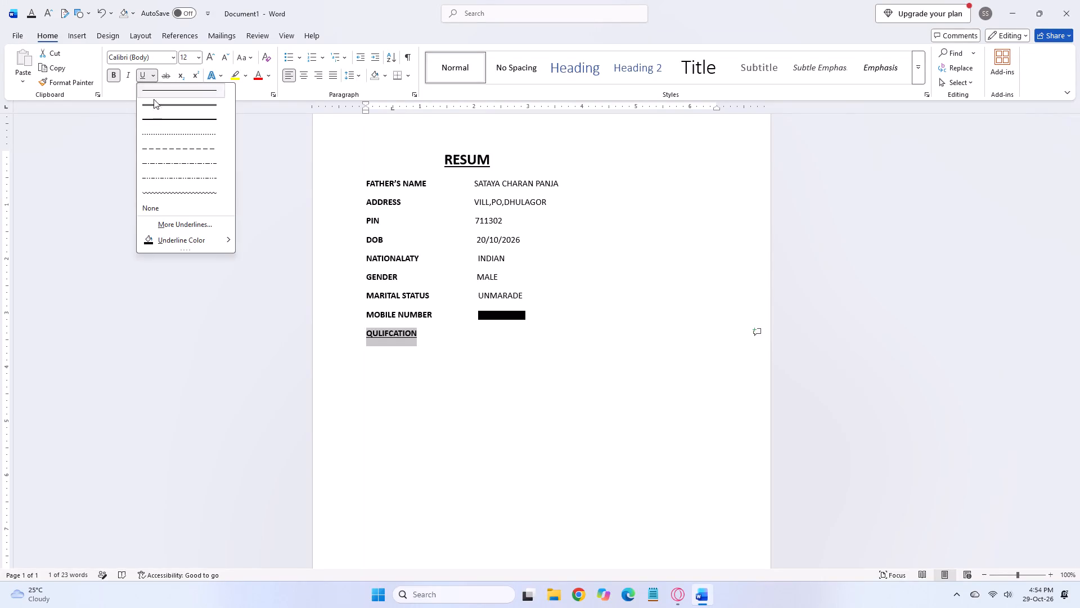
{"action": "left_click_drag", "start_coordinate": [154, 99], "coordinate": [155, 124]}
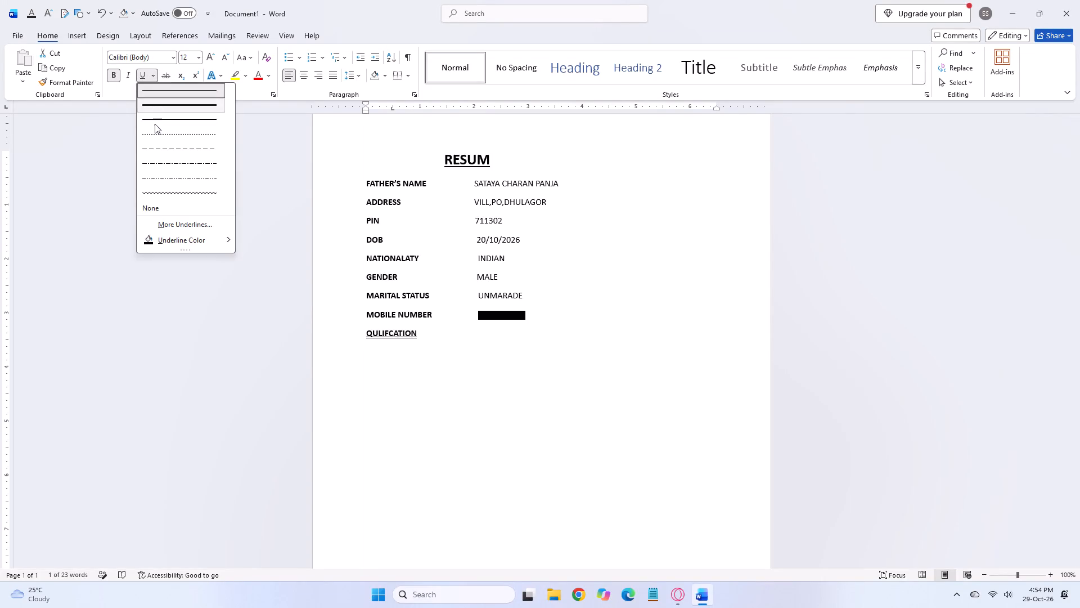
{"action": "left_click_drag", "start_coordinate": [155, 124], "coordinate": [195, 115]}
{"action": "left_click", "coordinate": [195, 115]}
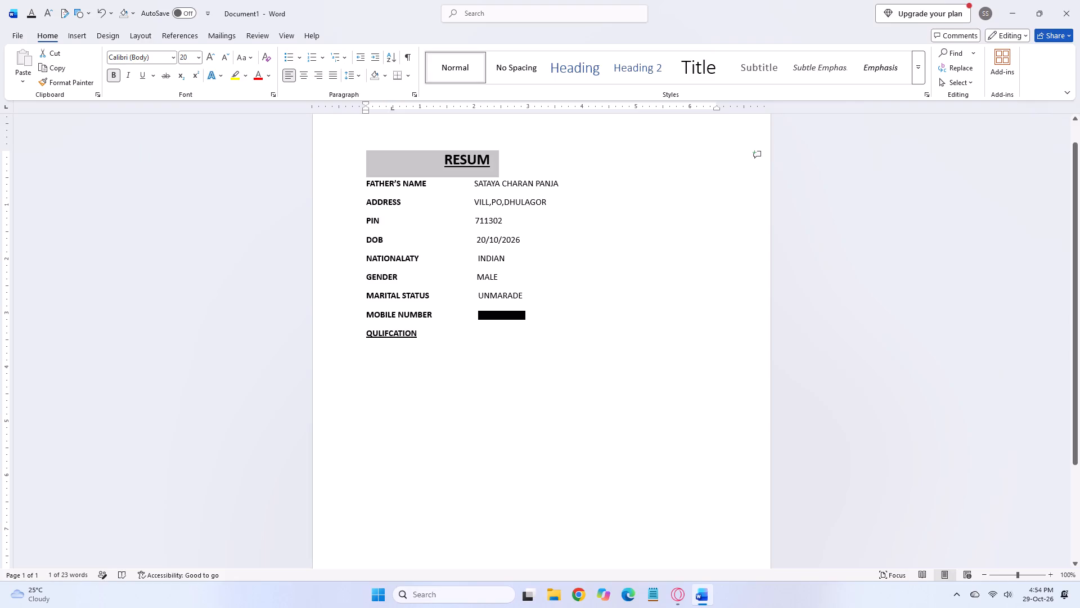
Insert a table with four columns and four rows below the QULIFCATION label.
{"action": "double_click", "coordinate": [444, 354]}
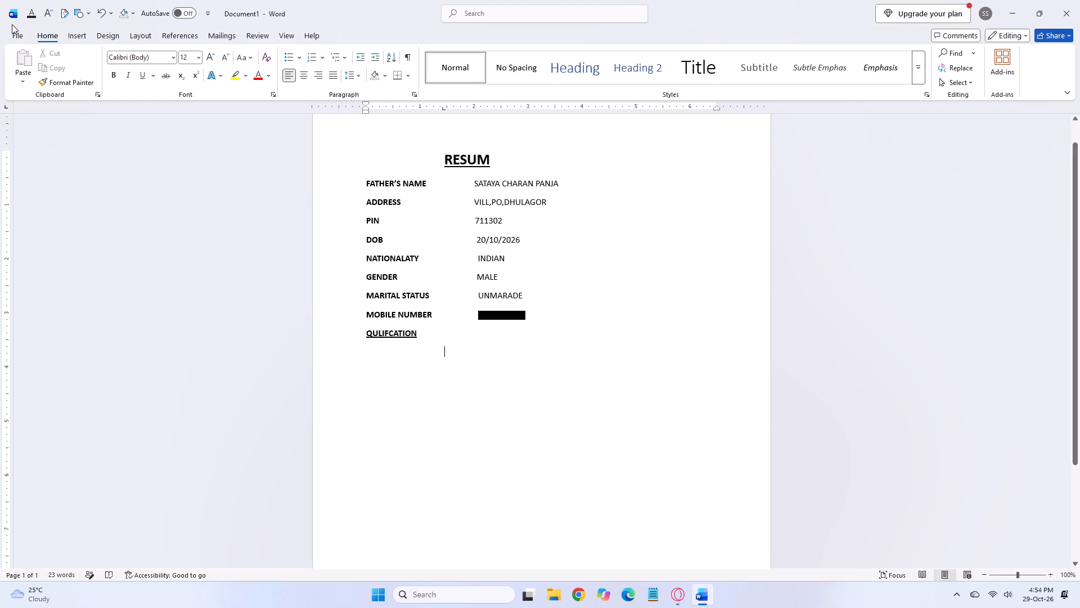
{"action": "double_click", "coordinate": [86, 37]}
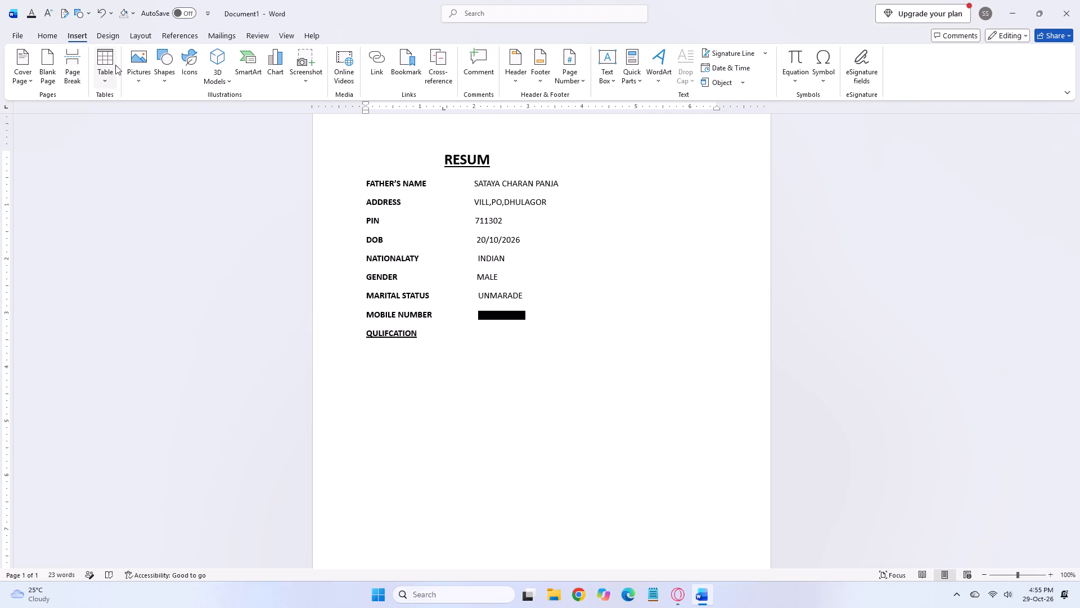
{"action": "double_click", "coordinate": [111, 66]}
{"action": "left_click", "coordinate": [111, 59]}
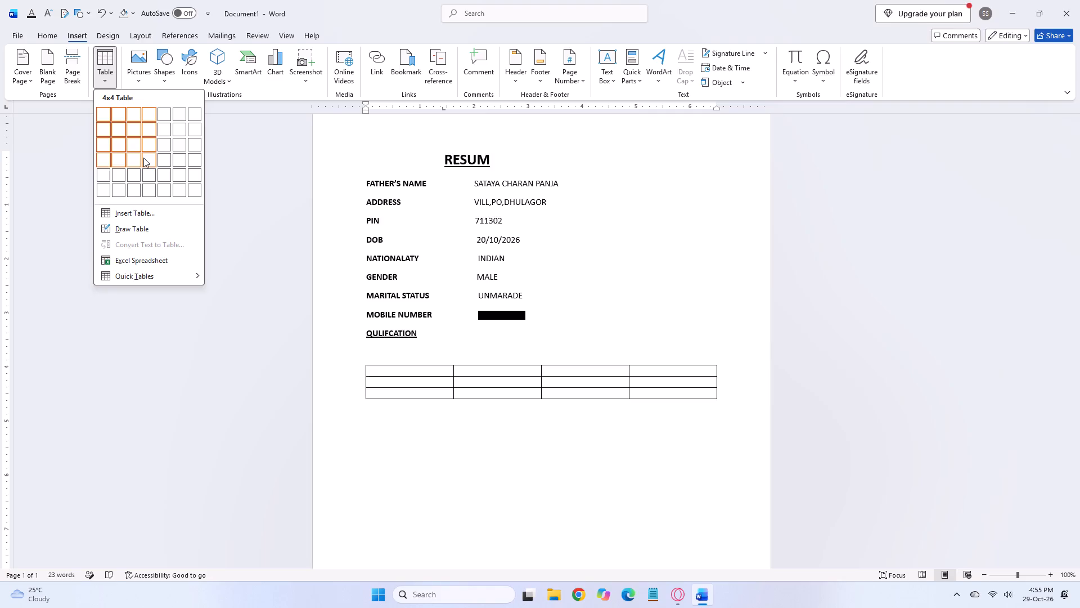
{"action": "double_click", "coordinate": [143, 158]}
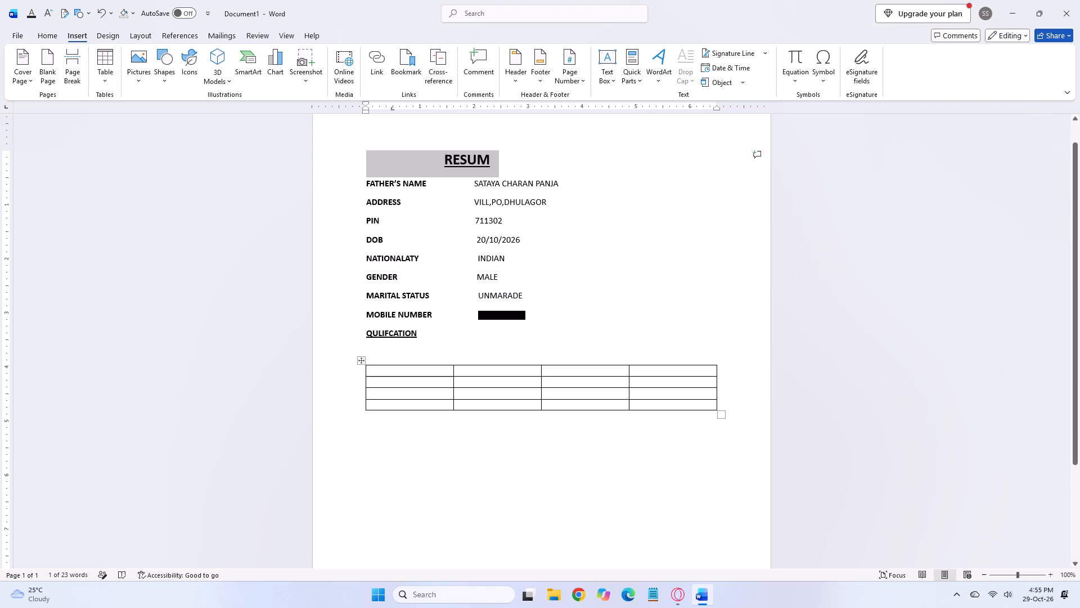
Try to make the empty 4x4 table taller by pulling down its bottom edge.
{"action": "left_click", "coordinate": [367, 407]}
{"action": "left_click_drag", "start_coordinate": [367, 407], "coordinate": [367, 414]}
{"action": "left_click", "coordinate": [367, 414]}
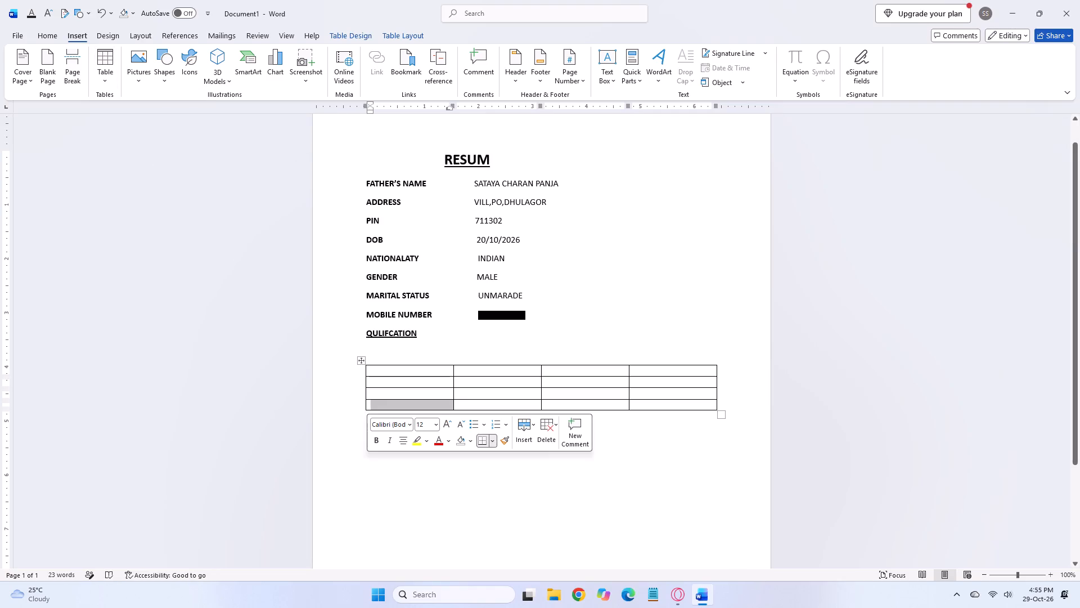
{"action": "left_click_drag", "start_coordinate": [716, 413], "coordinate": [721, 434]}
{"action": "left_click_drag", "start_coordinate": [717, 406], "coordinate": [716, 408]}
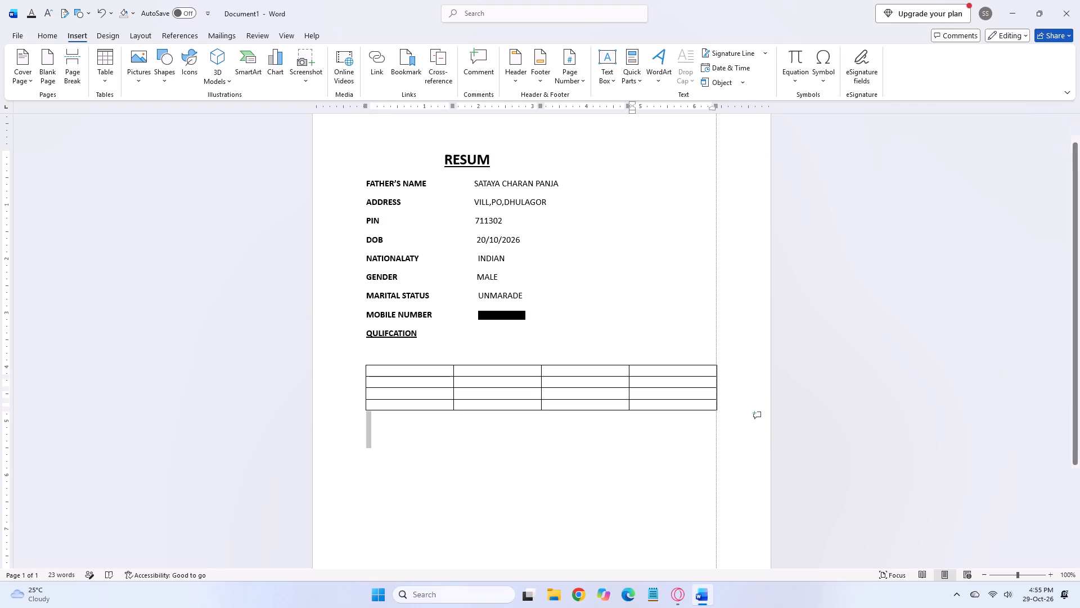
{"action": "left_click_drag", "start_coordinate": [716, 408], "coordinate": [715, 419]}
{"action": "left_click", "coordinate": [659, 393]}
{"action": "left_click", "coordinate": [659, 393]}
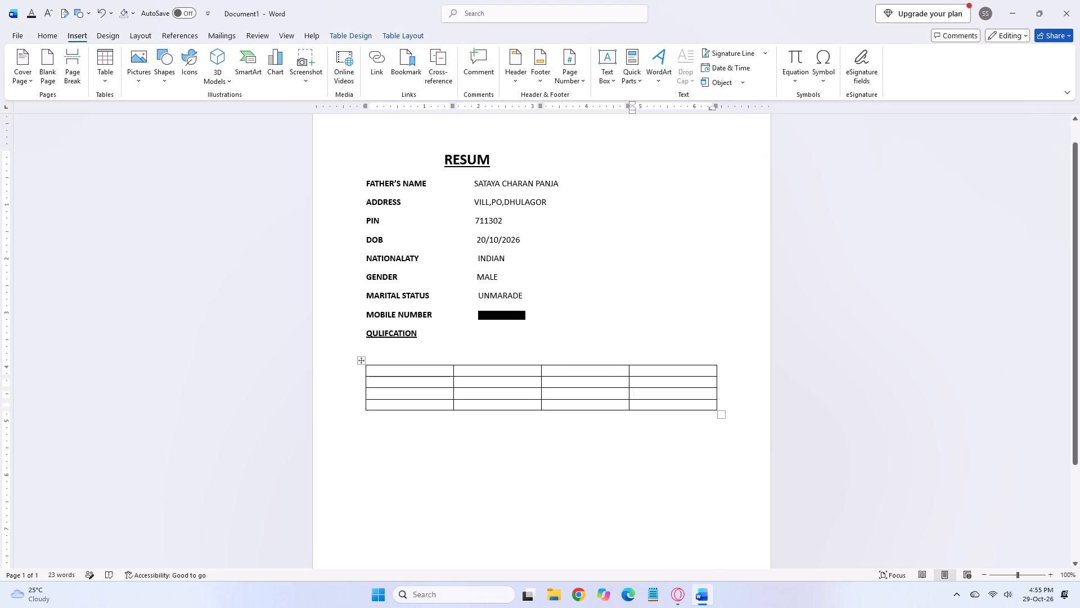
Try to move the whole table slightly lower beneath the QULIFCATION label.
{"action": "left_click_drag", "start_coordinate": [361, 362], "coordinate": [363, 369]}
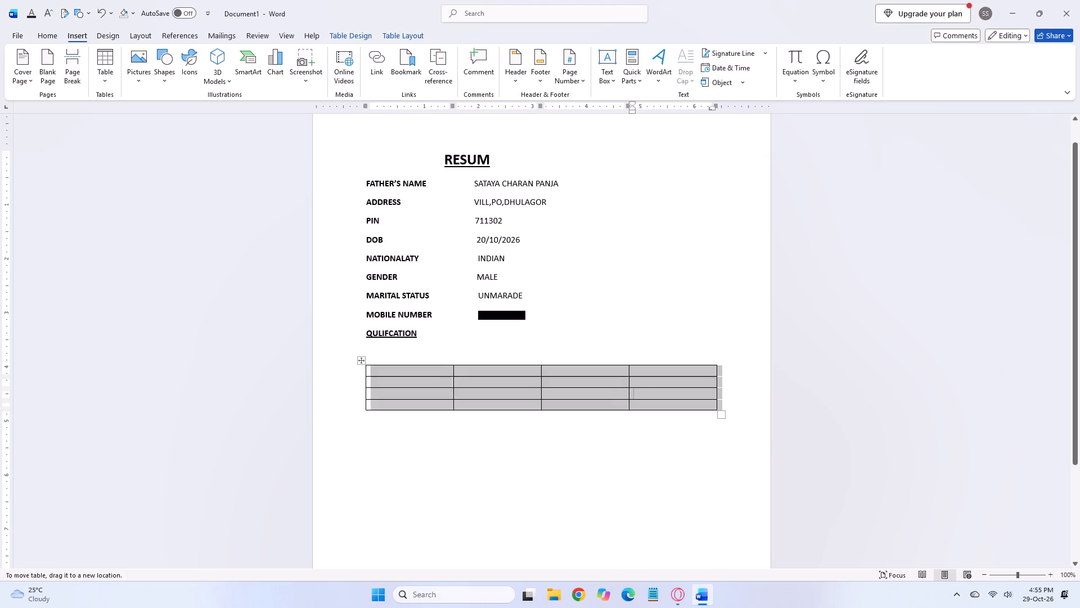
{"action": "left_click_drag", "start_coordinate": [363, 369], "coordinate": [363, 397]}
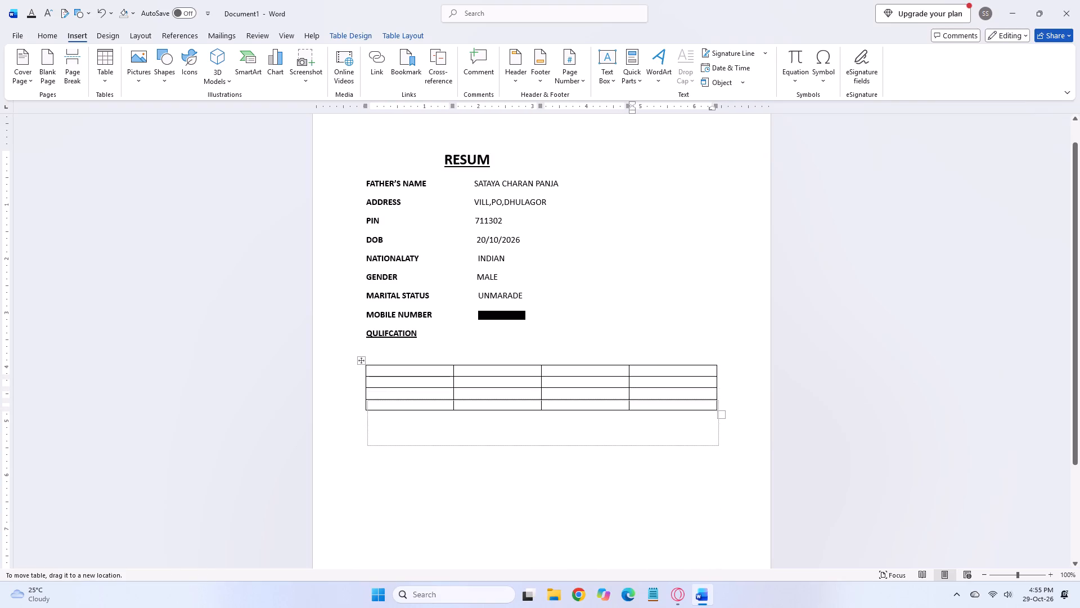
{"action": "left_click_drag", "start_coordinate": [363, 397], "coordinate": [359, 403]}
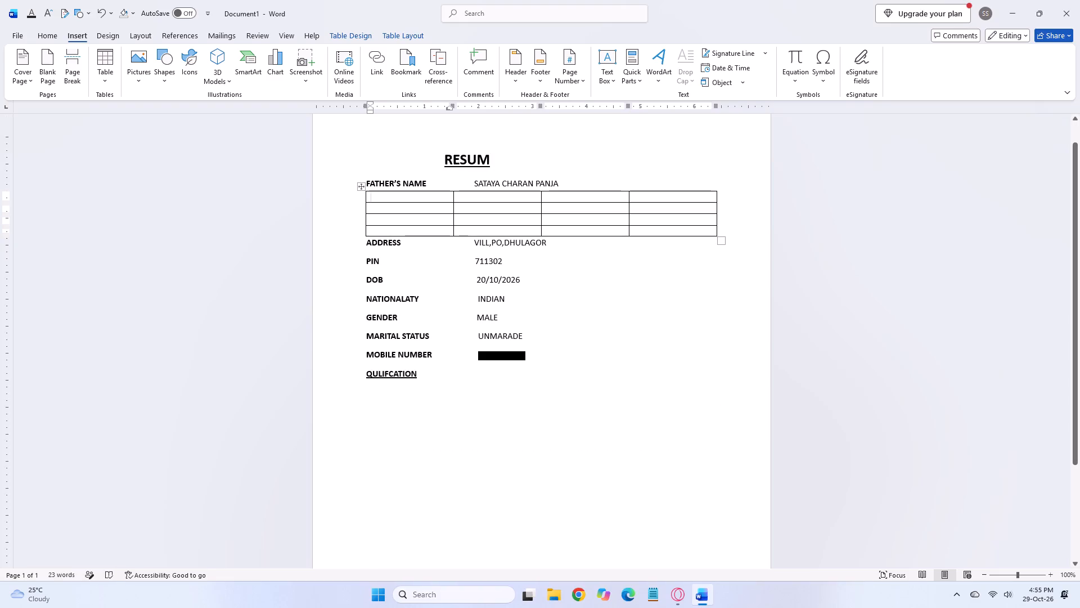
Move the whole table from between the FATHER'S NAME and ADDRESS lines to below the QULIFCATION label, leaving a gap.
{"action": "left_click_drag", "start_coordinate": [436, 233], "coordinate": [377, 414]}
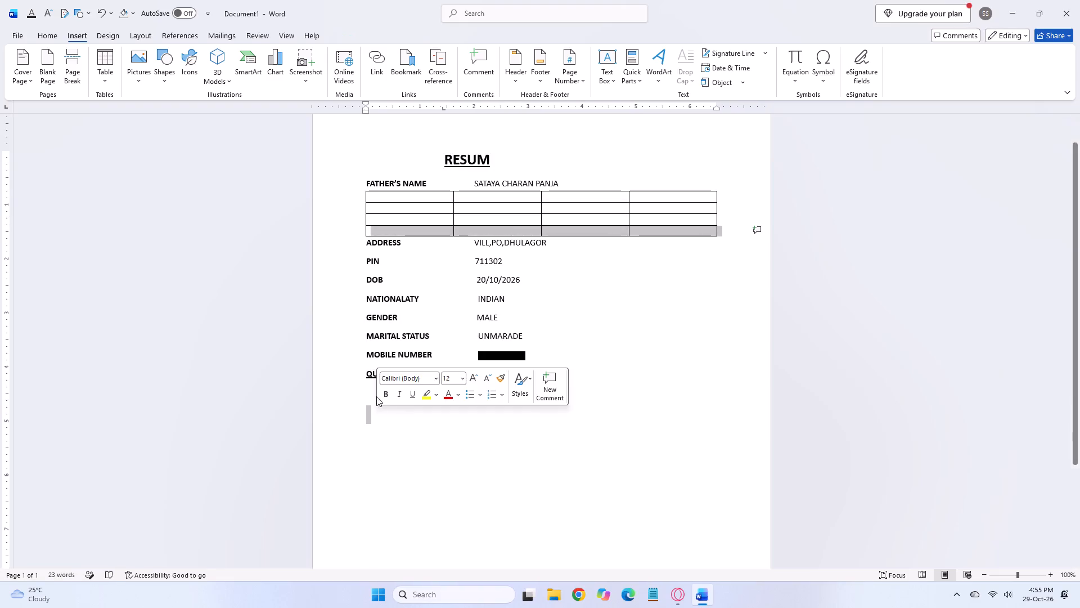
{"action": "left_click_drag", "start_coordinate": [430, 144], "coordinate": [417, 180]}
{"action": "left_click", "coordinate": [400, 197]}
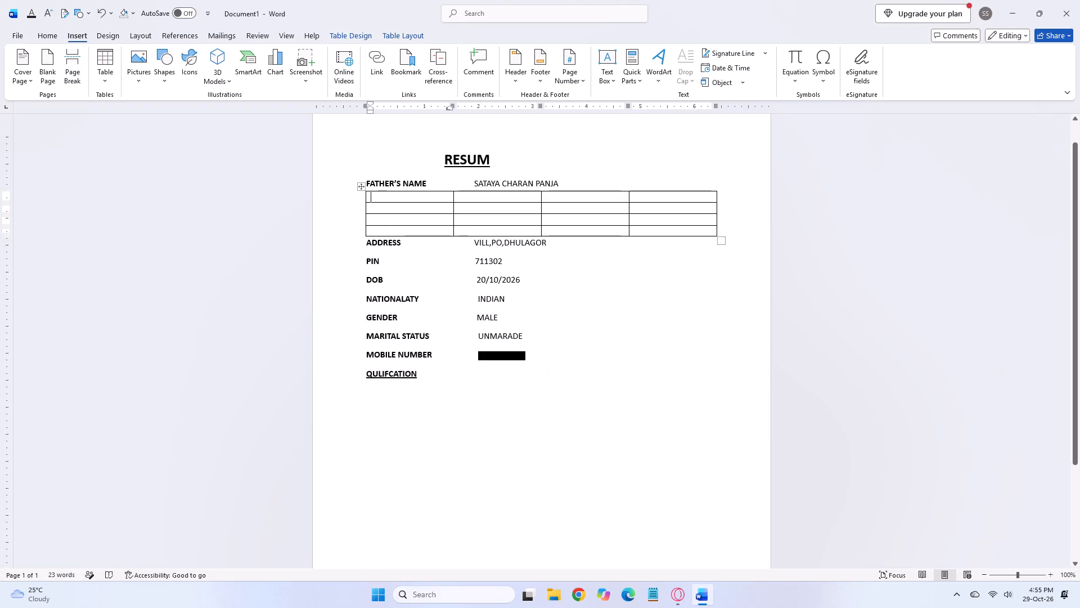
{"action": "left_click_drag", "start_coordinate": [400, 197], "coordinate": [415, 146]}
{"action": "left_click", "coordinate": [415, 146]}
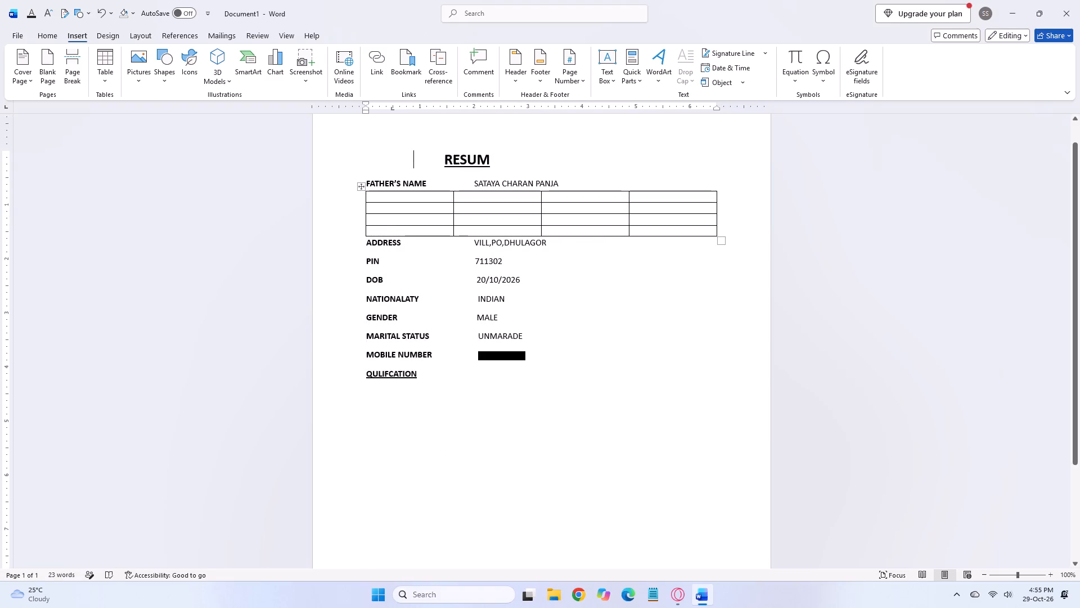
{"action": "left_click_drag", "start_coordinate": [359, 187], "coordinate": [351, 310]}
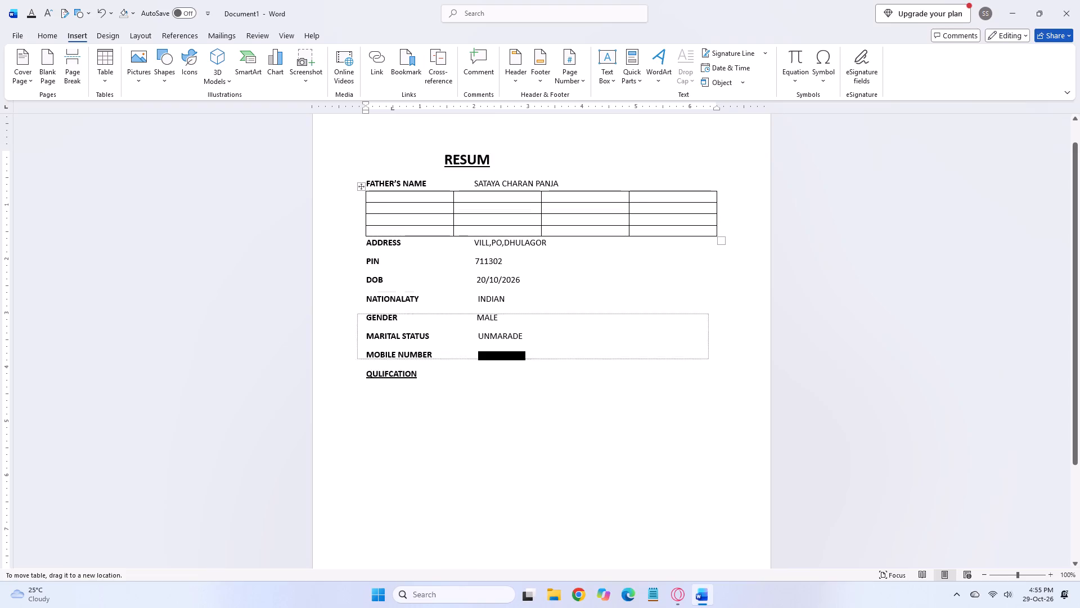
{"action": "left_click_drag", "start_coordinate": [351, 310], "coordinate": [366, 375]}
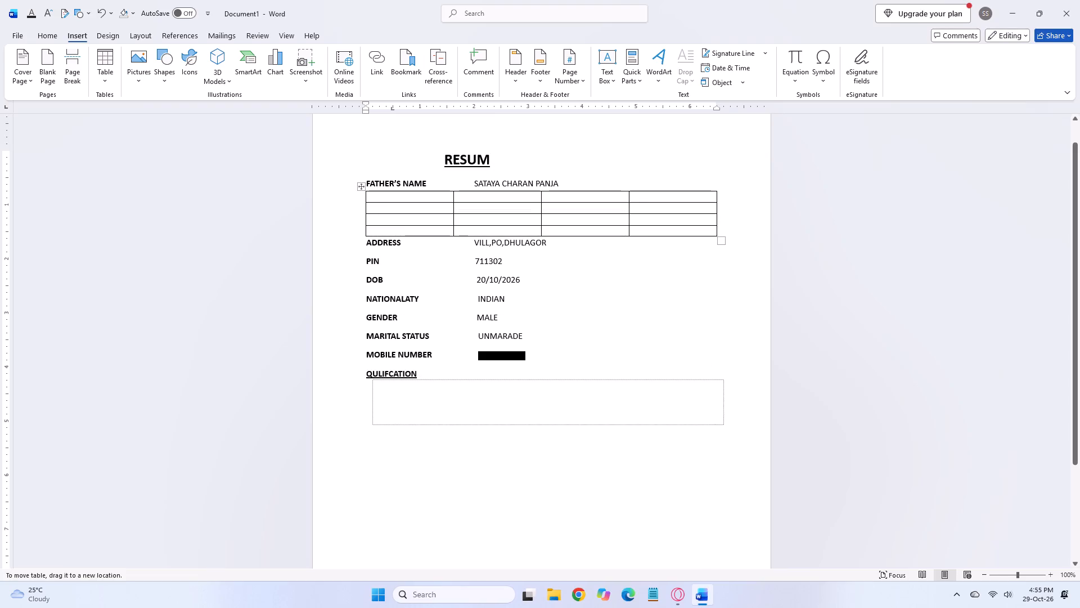
{"action": "left_click_drag", "start_coordinate": [366, 375], "coordinate": [370, 376]}
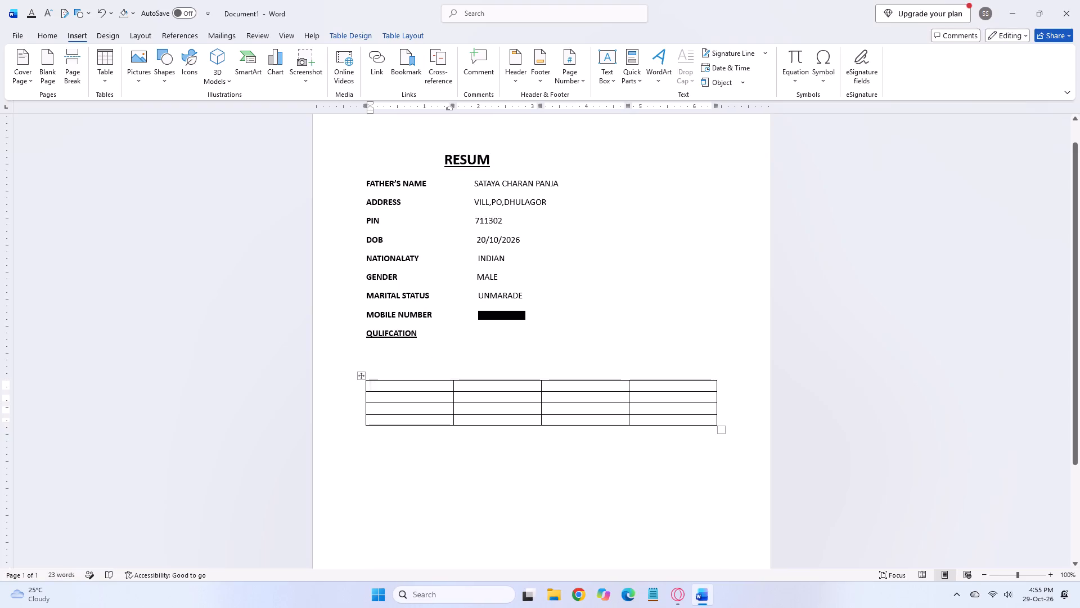
Move the whole empty table up so it sits directly beneath the QULIFCATION label, aligned with the left text margin.
{"action": "left_click_drag", "start_coordinate": [374, 388], "coordinate": [391, 362]}
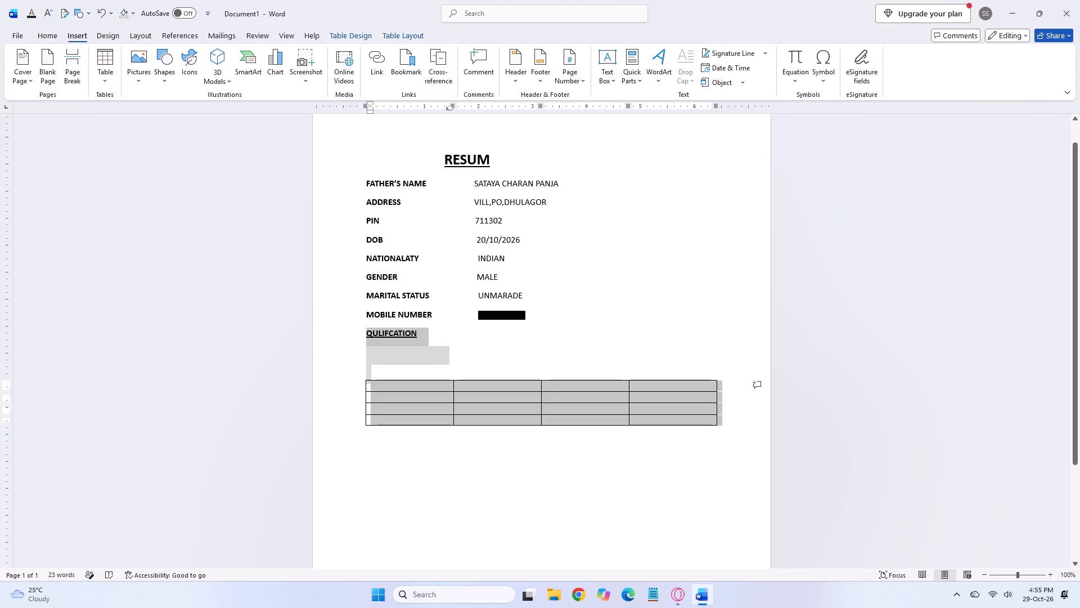
{"action": "left_click_drag", "start_coordinate": [391, 362], "coordinate": [347, 374]}
{"action": "left_click", "coordinate": [347, 373]}
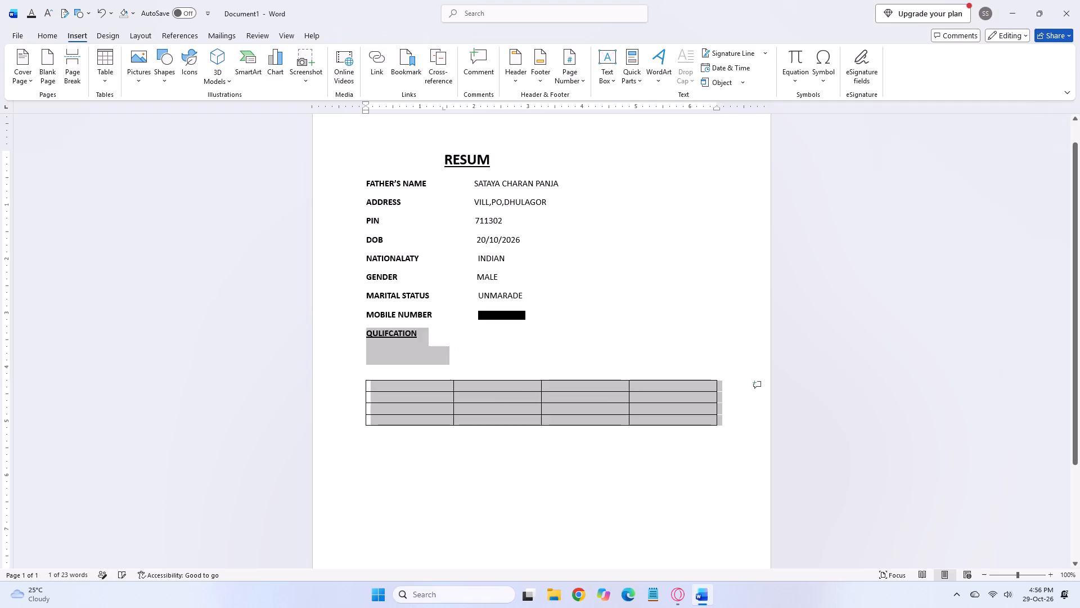
{"action": "triple_click", "coordinate": [348, 371]}
{"action": "left_click", "coordinate": [348, 368]}
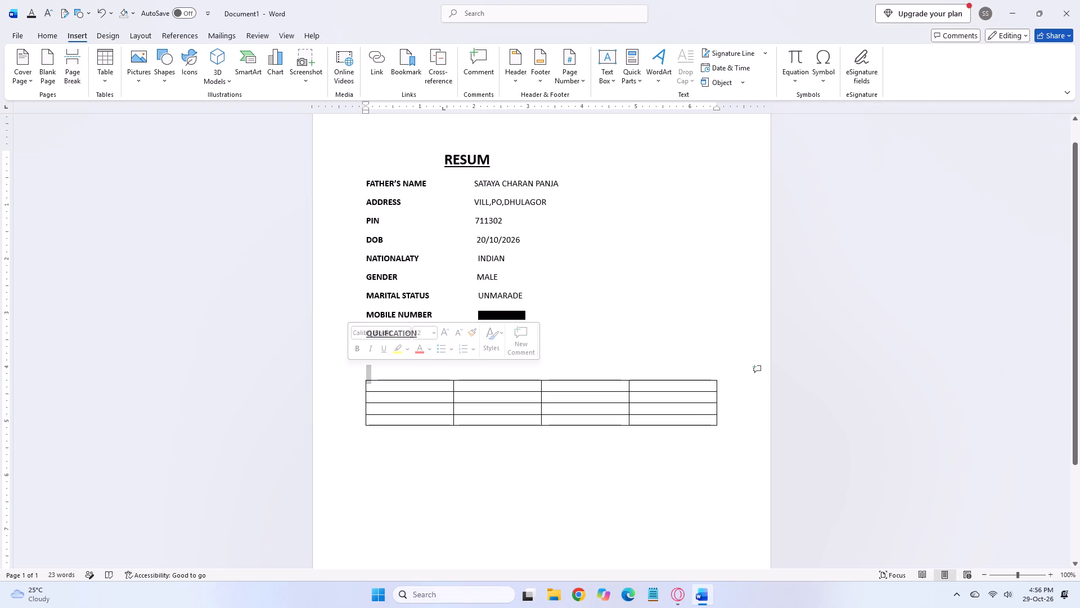
{"action": "left_click_drag", "start_coordinate": [358, 374], "coordinate": [373, 349]}
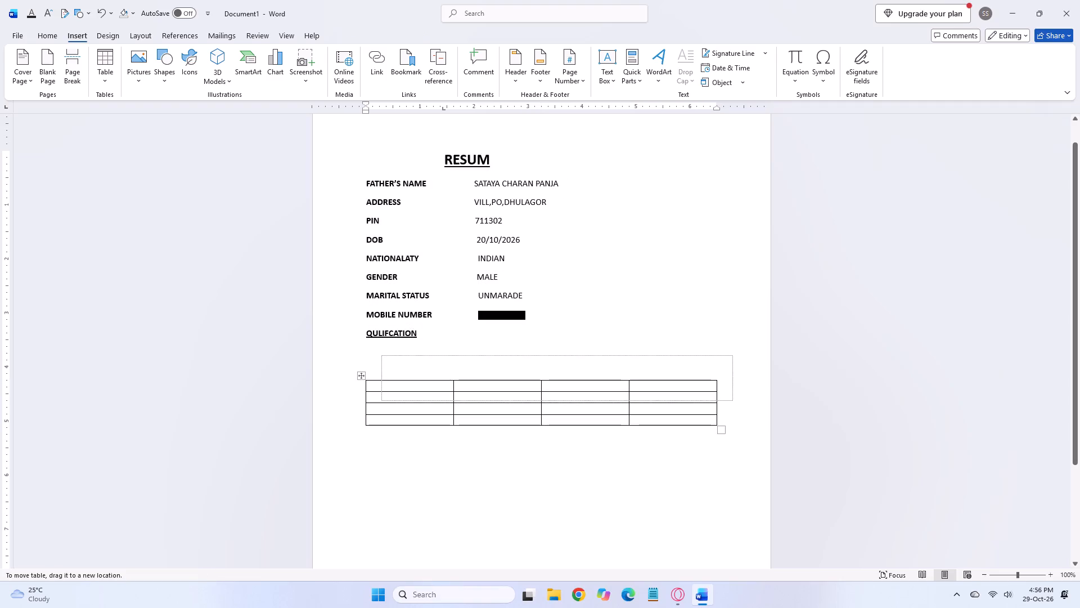
{"action": "left_click_drag", "start_coordinate": [373, 349], "coordinate": [364, 341]}
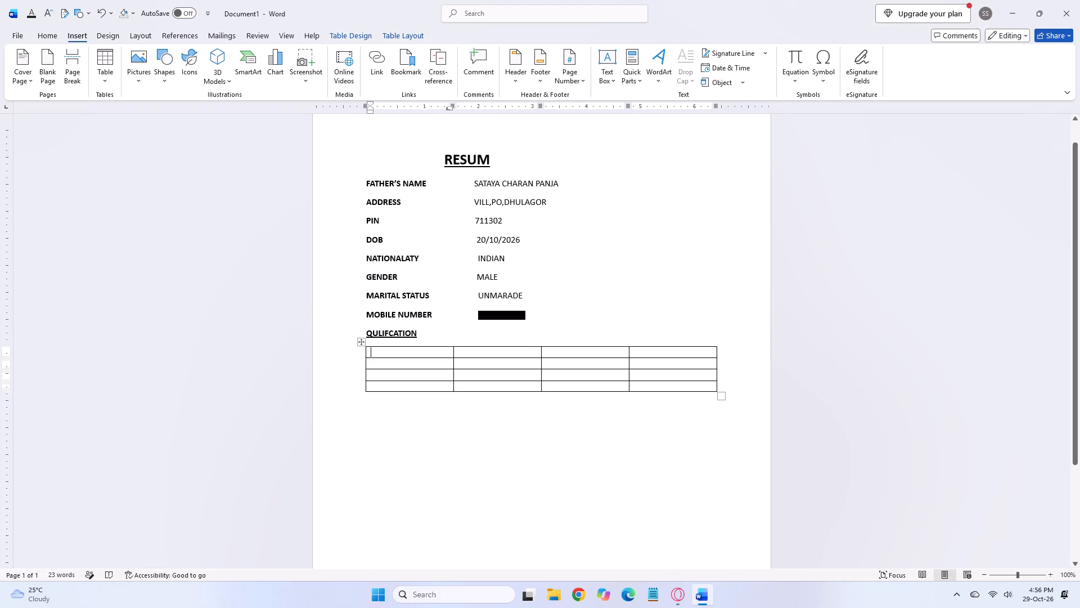
Enlarge the empty table slightly from its bottom-right corner so that all four rows become taller and the columns slightly wider.
{"action": "left_click_drag", "start_coordinate": [722, 398], "coordinate": [722, 405]}
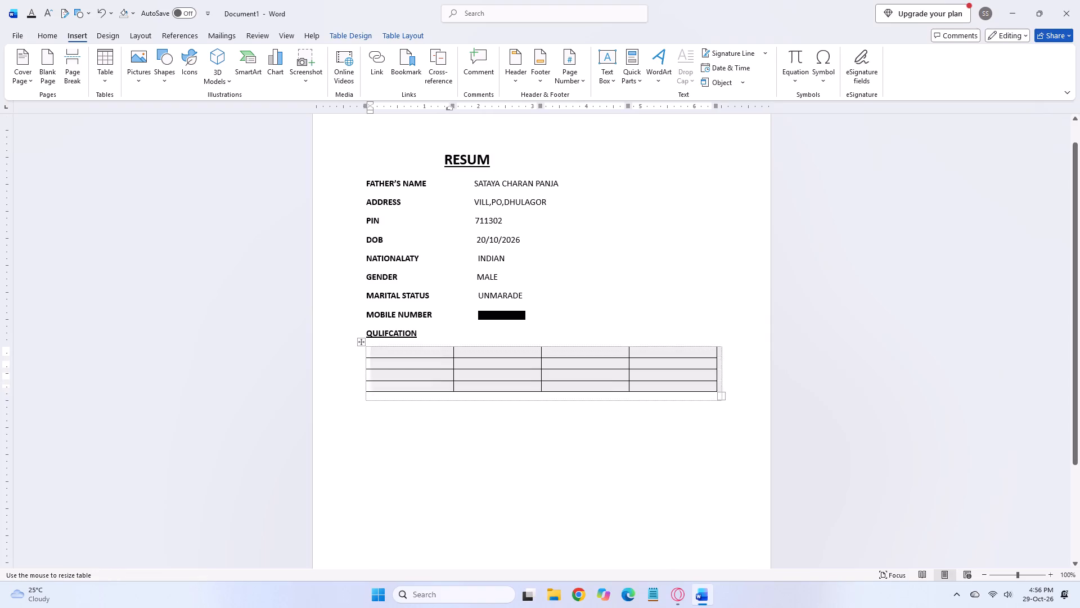
{"action": "left_click_drag", "start_coordinate": [722, 405], "coordinate": [722, 410]}
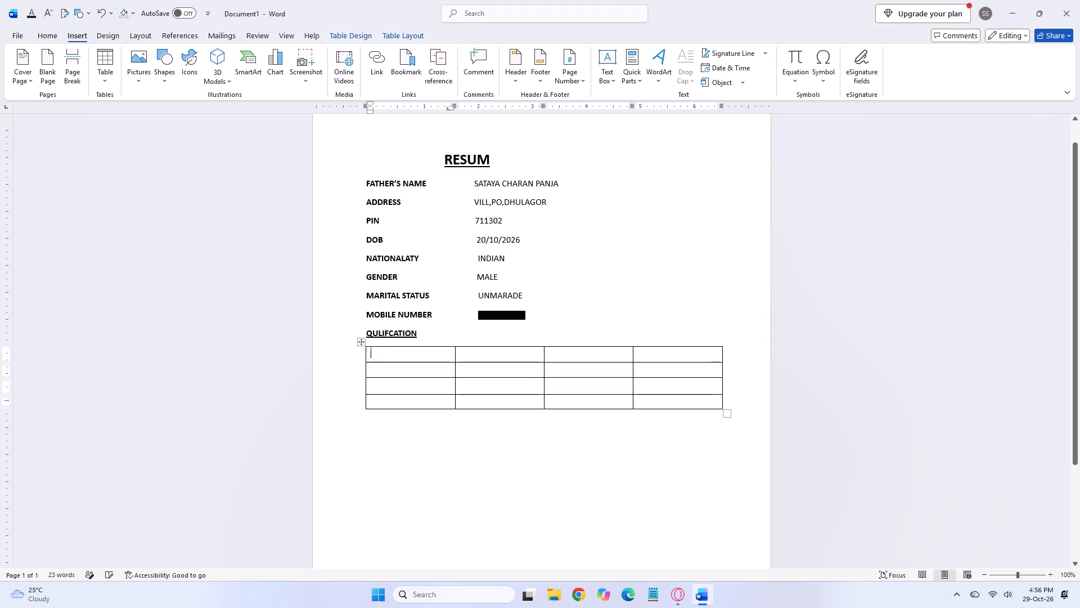
{"action": "left_click_drag", "start_coordinate": [722, 410], "coordinate": [722, 417]}
{"action": "left_click_drag", "start_coordinate": [722, 417], "coordinate": [723, 422]}
{"action": "left_click_drag", "start_coordinate": [722, 411], "coordinate": [723, 413]}
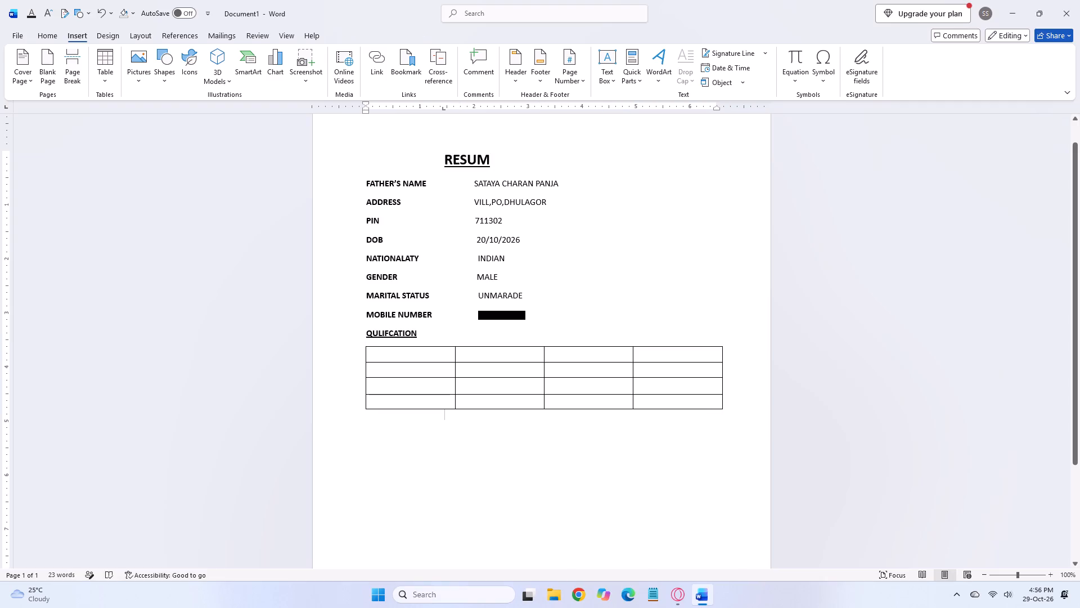
{"action": "left_click_drag", "start_coordinate": [723, 413], "coordinate": [725, 419]}
Enter NAME OF EXAM in the first cell of the table's top row, followed by an empty line.
{"action": "left_click", "coordinate": [415, 350]}
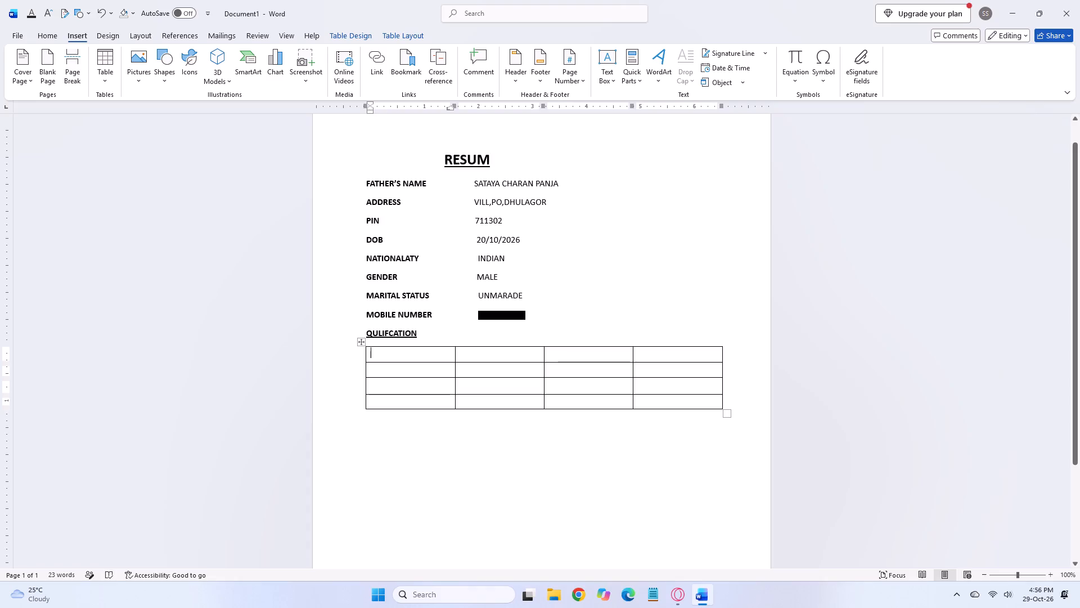
{"action": "type", "text": "NAM"}
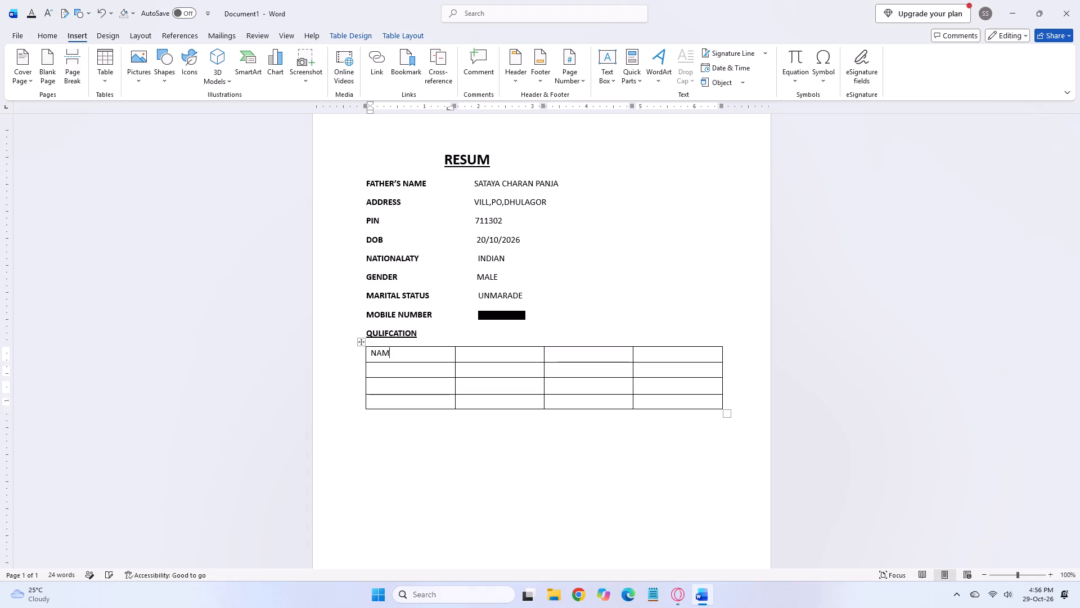
{"action": "key", "text": "e"}
{"action": "key", "text": "e"}
{"action": "key", "text": "BackSpace"}
{"action": "key", "text": "space"}
{"action": "key", "text": "o"}
{"action": "type", "text": "F"}
{"action": "key", "text": "space"}
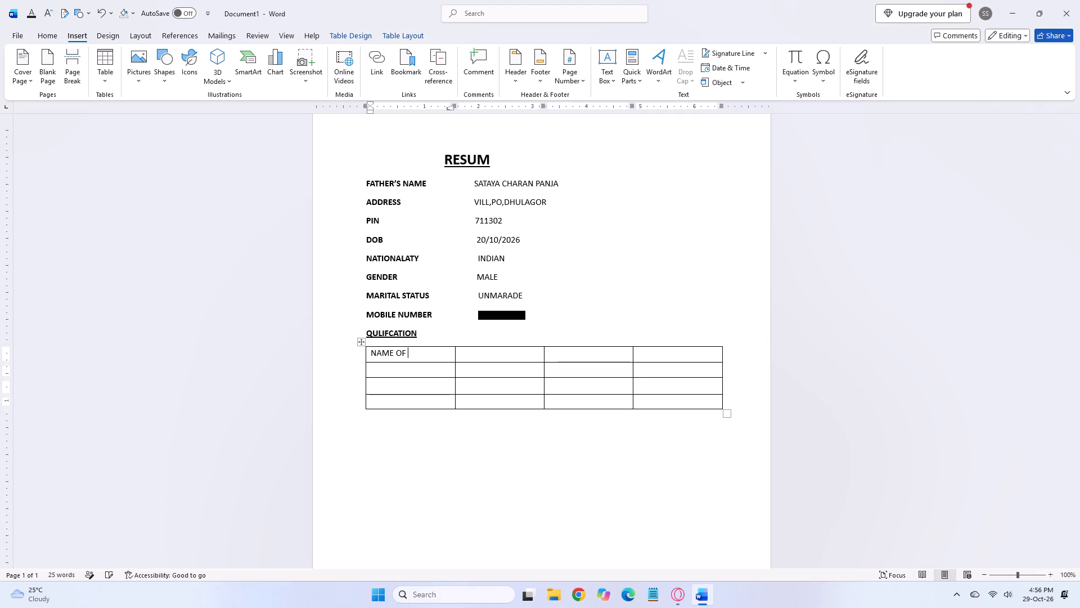
{"action": "type", "text": "EX"}
{"action": "type", "text": "ZW"}
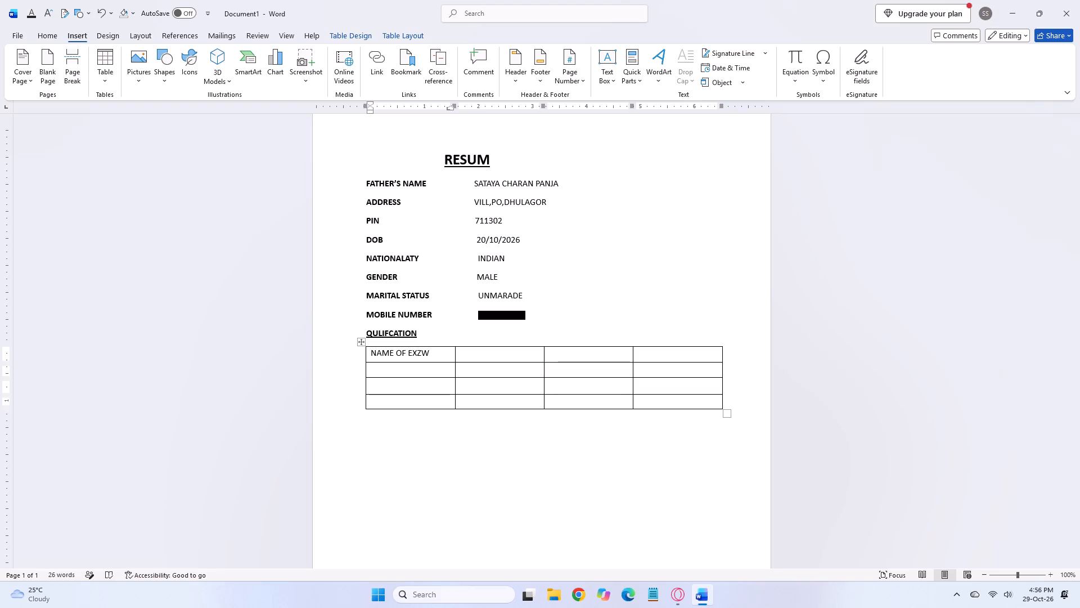
{"action": "key", "text": "BackSpace"}
{"action": "type", "text": "EM"}
{"action": "key", "text": "BackSpace"}
{"action": "key", "text": "BackSpace"}
{"action": "key", "text": "BackSpace"}
{"action": "type", "text": "AM"}
{"action": "key", "text": "Return"}
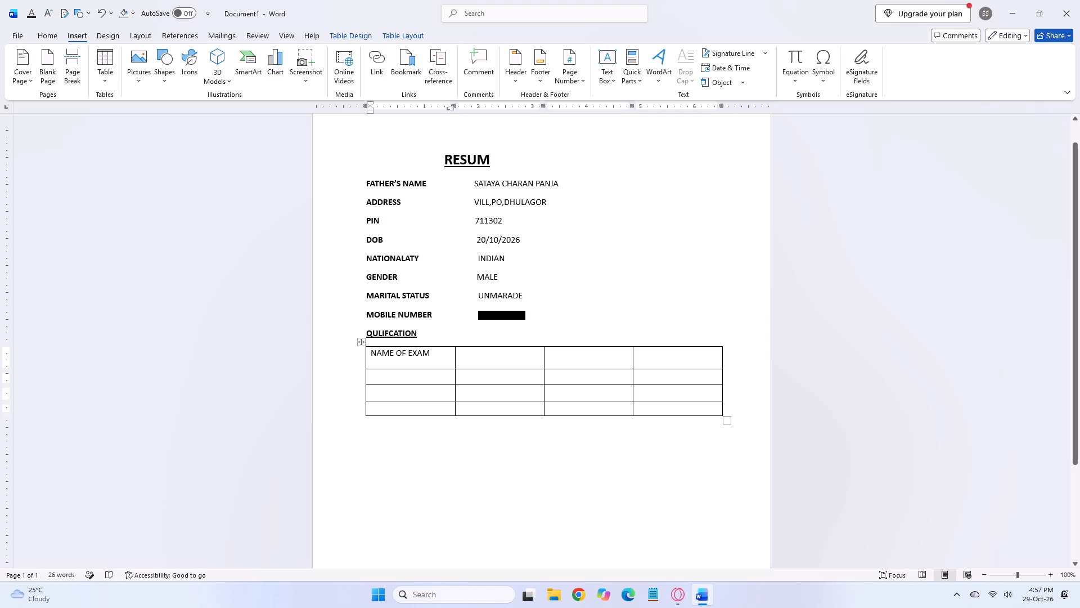
Place the text cursor in the second cell of the table's top row, beside NAME OF EXAM.
{"action": "double_click", "coordinate": [472, 354]}
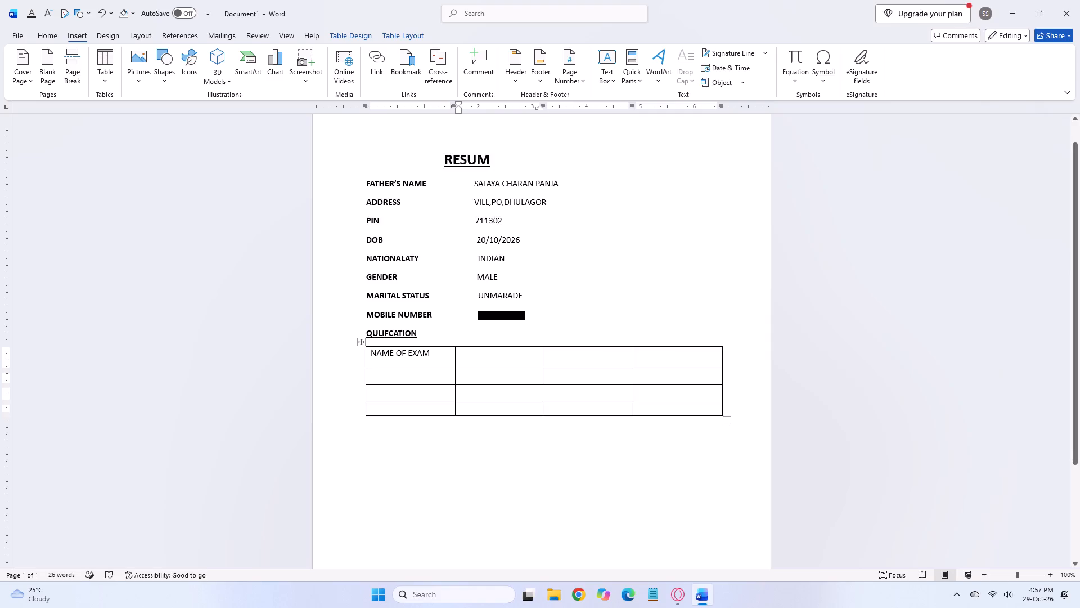